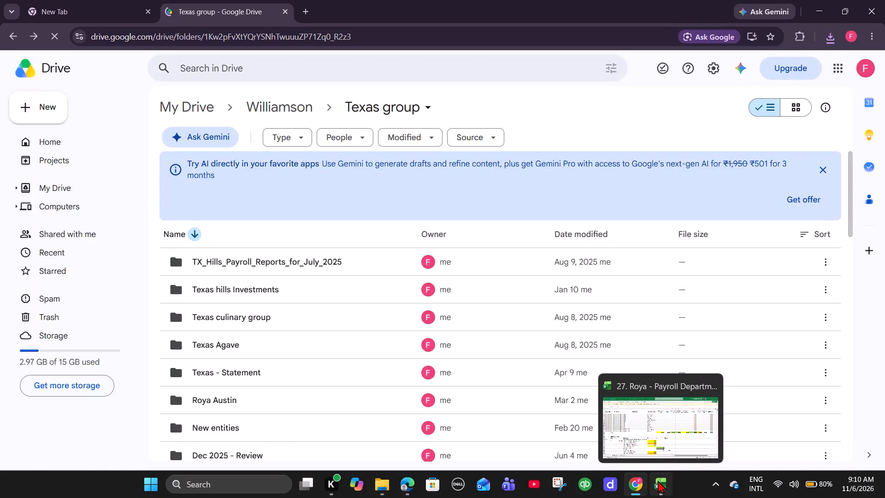
Switch to Excel to view the Roya departmentwise payroll workbook, and return to the Texas group folder in Google Drive.
{"action": "left_click", "coordinate": [658, 480]}
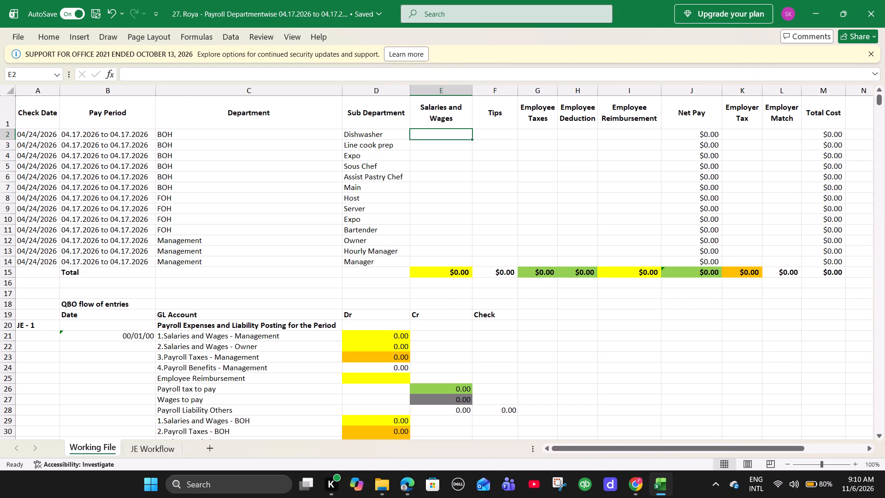
{"action": "left_click", "coordinate": [829, 10]}
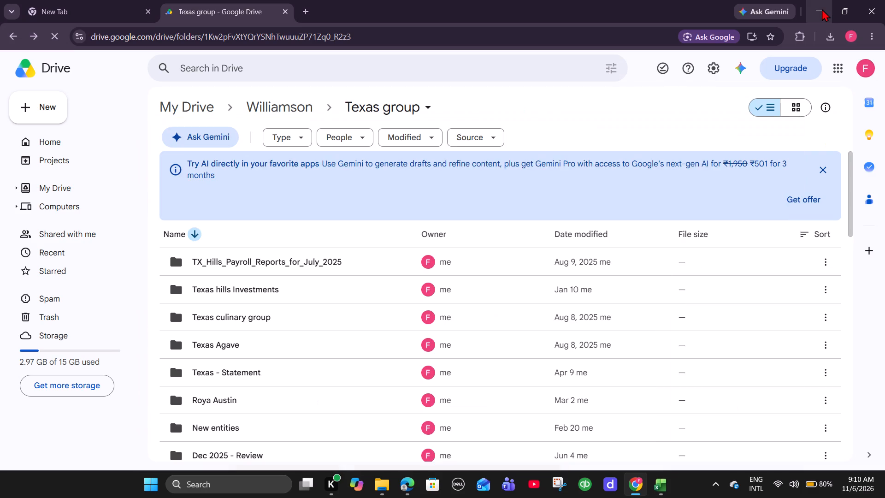
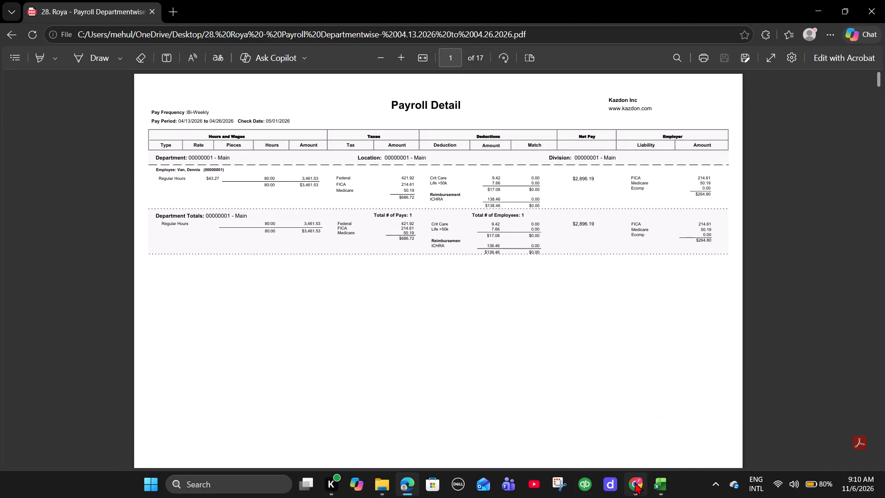
Examine the Main department totals in the Payroll Detail PDF alongside the department rows of the Excel payroll workbook.
{"action": "left_click", "coordinate": [659, 482]}
{"action": "left_click", "coordinate": [659, 482]}
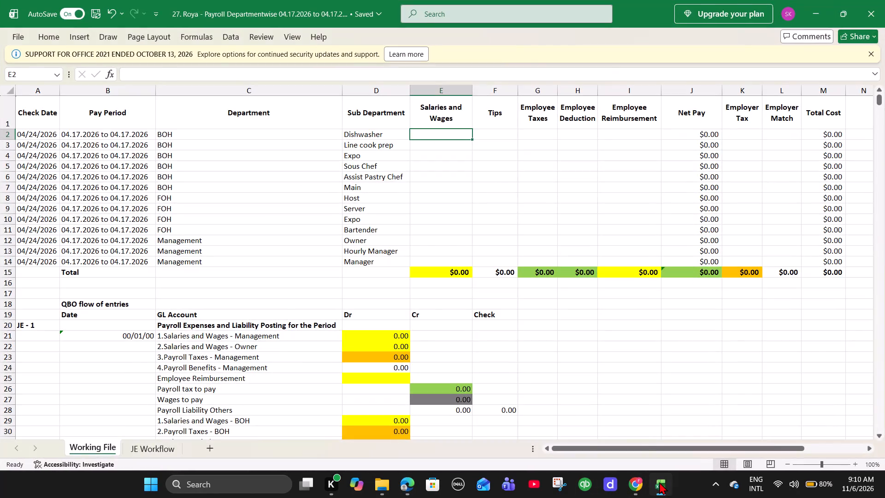
{"action": "left_click", "coordinate": [659, 482]}
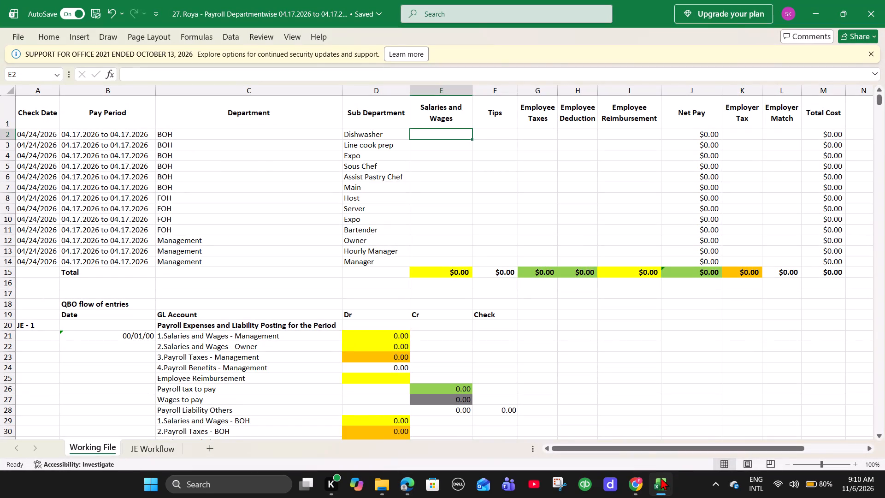
{"action": "scroll", "coordinate": [407, 229], "scroll_direction": "up", "scroll_amount": 1}
{"action": "key", "text": "alt+Tab"}
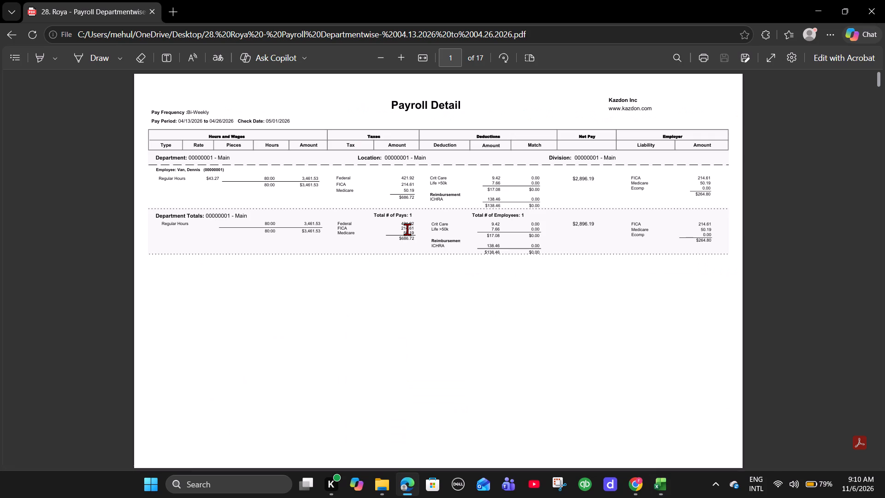
{"action": "scroll", "coordinate": [407, 229], "scroll_direction": "down", "scroll_amount": 2}
{"action": "scroll", "coordinate": [407, 229], "scroll_direction": "up", "scroll_amount": 1}
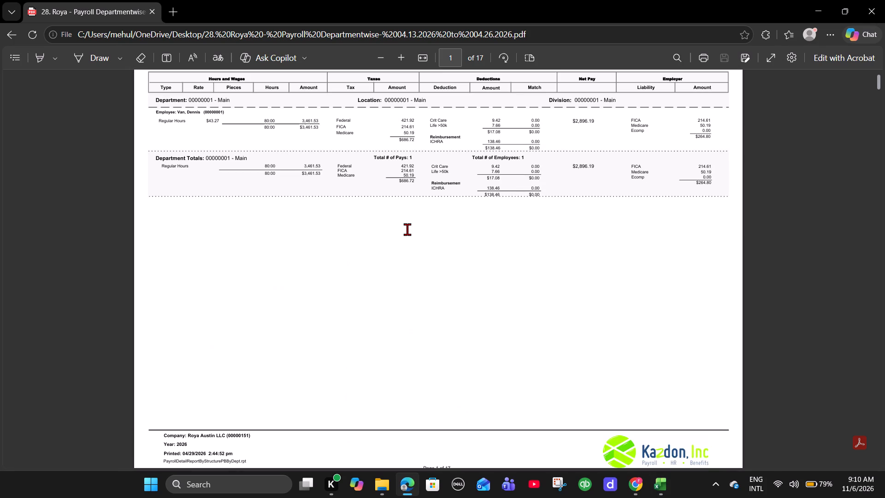
{"action": "key", "text": "ctrl+plus"}
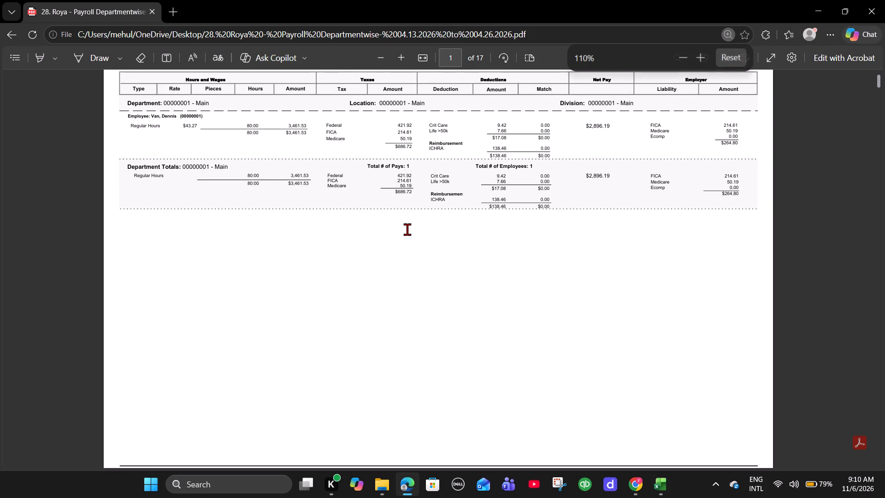
{"action": "scroll", "coordinate": [407, 229], "scroll_direction": "up", "scroll_amount": 1}
{"action": "key", "text": "ctrl+plus"}
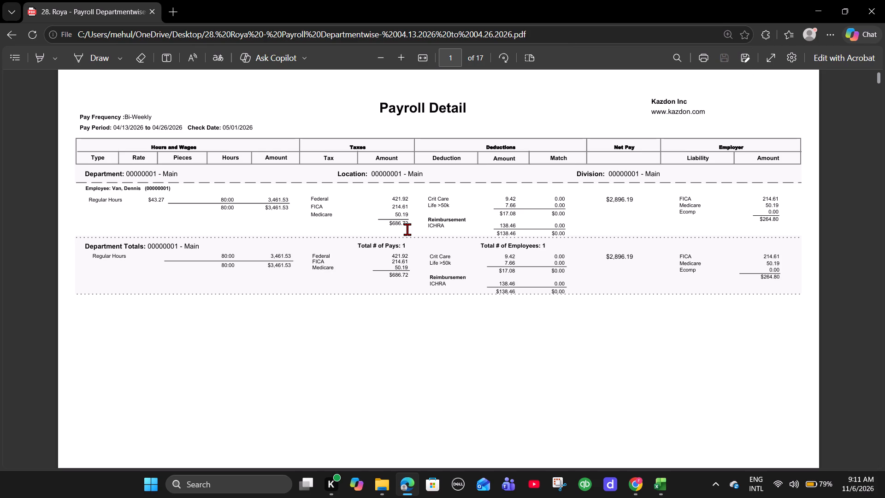
In Excel, fill the BOH Main row from the PDF totals with Salaries and Wages 3461.53 and Employee Taxes 686.72.
{"action": "key", "text": "alt+Tab"}
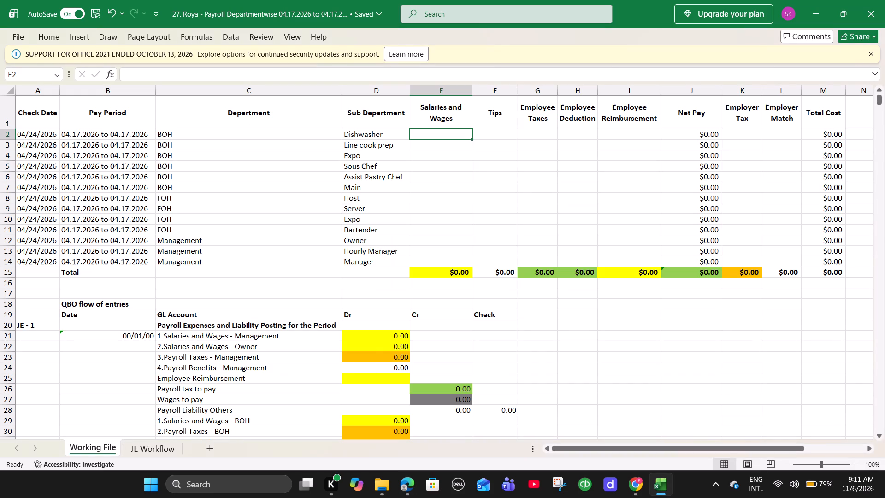
{"action": "left_click", "coordinate": [433, 188]}
{"action": "key", "text": "alt+Tab"}
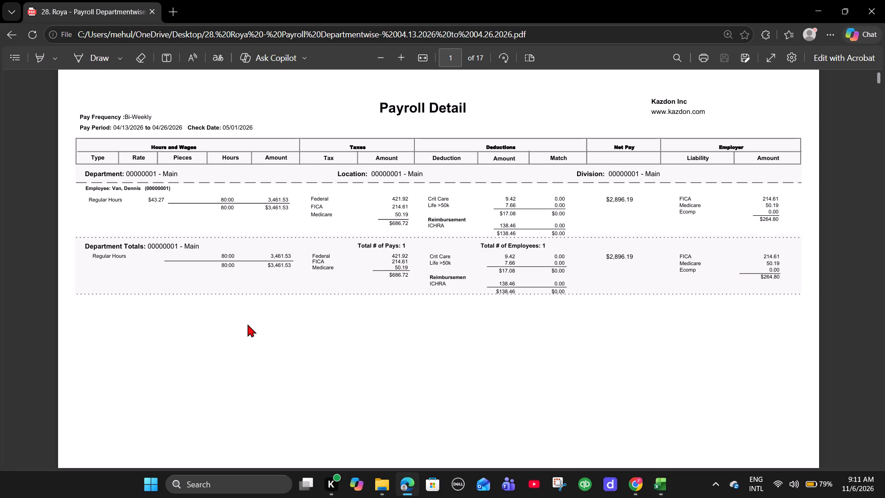
{"action": "key", "text": "alt+Tab"}
{"action": "type", "text": "3461.53"}
{"action": "key", "text": "Right"}
{"action": "key", "text": "Right"}
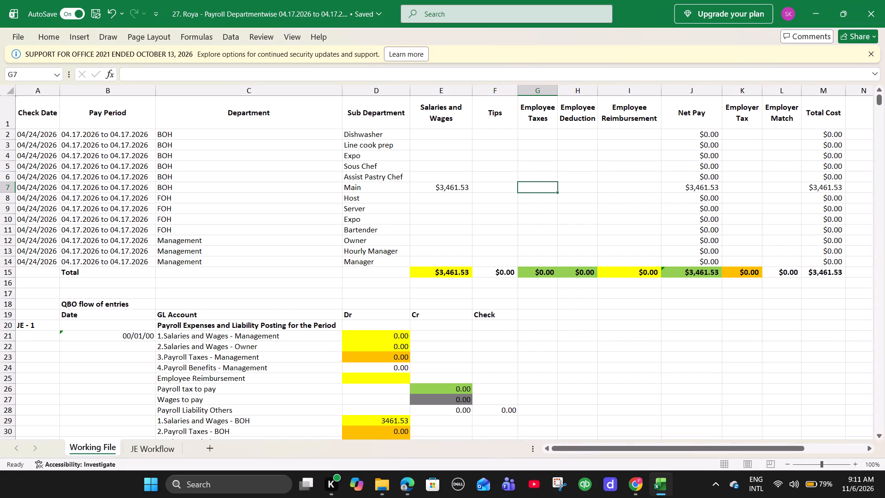
{"action": "key", "text": "alt+Tab"}
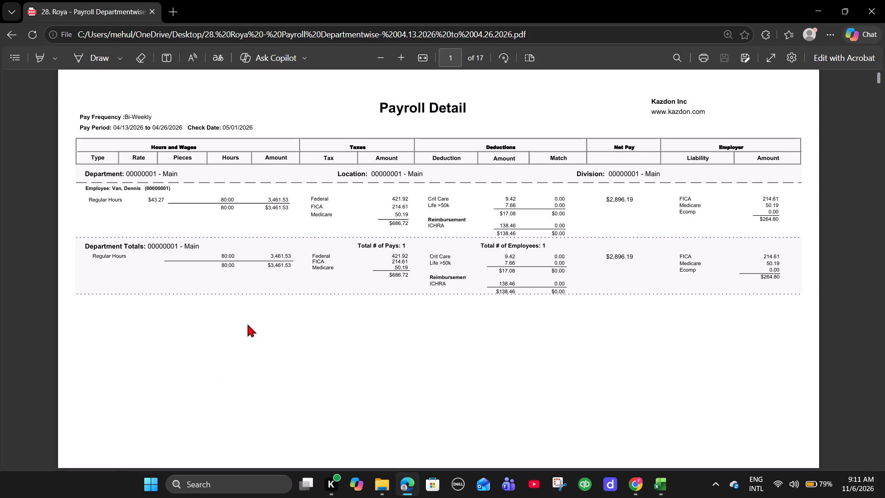
{"action": "key", "text": "alt+Tab"}
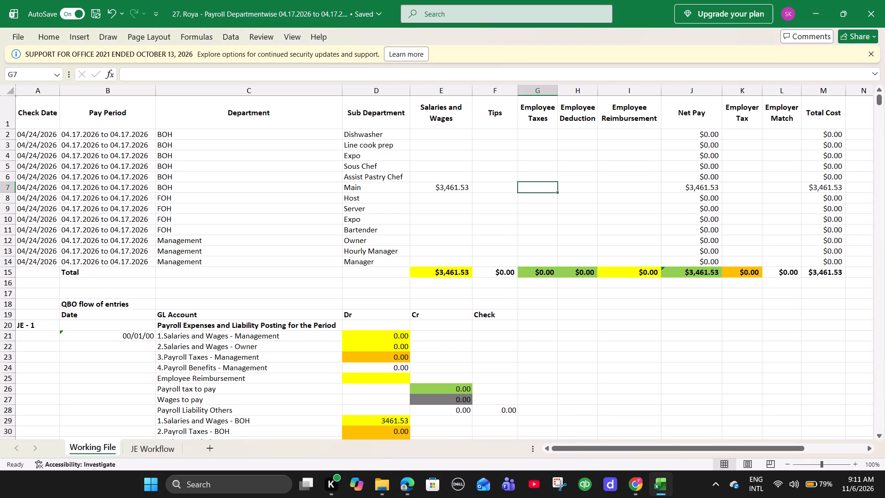
{"action": "type", "text": "686.72"}
{"action": "key", "text": "Right"}
Enter Employee Deduction 17.08 and Employee Reimbursement 138.46 in the BOH Main row from the PDF totals.
{"action": "key", "text": "alt+Tab"}
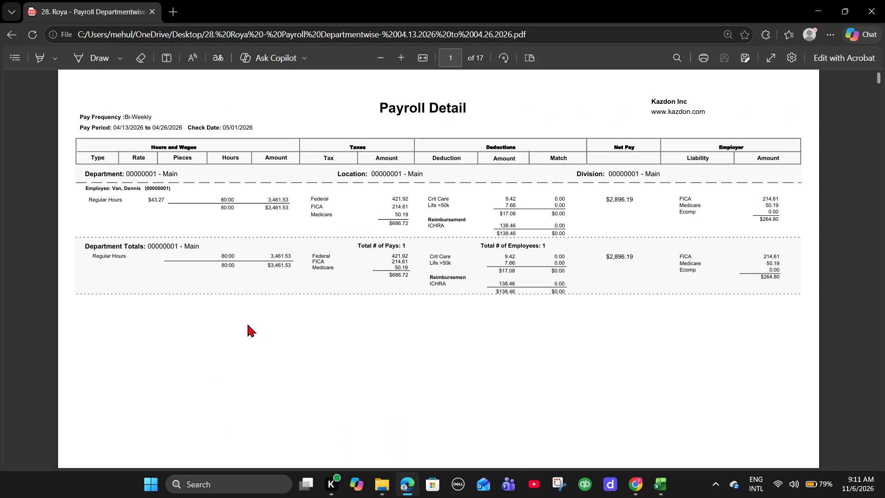
{"action": "key", "text": "alt+Tab"}
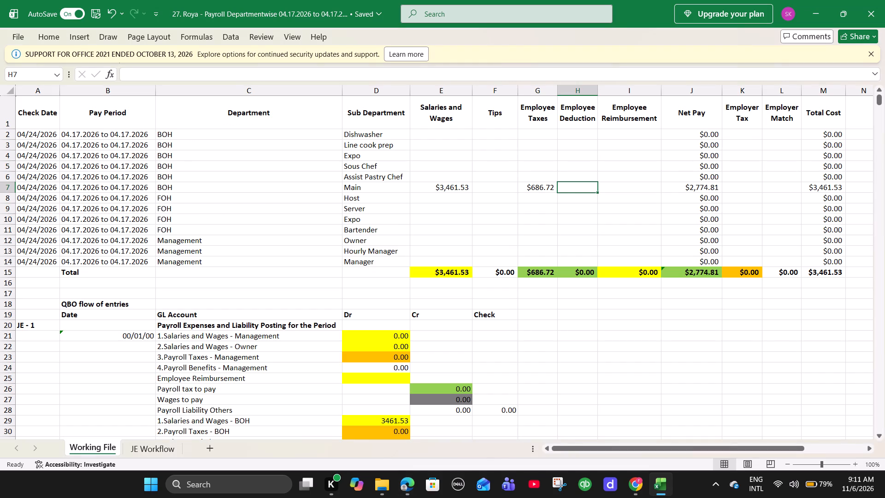
{"action": "type", "text": "17.08"}
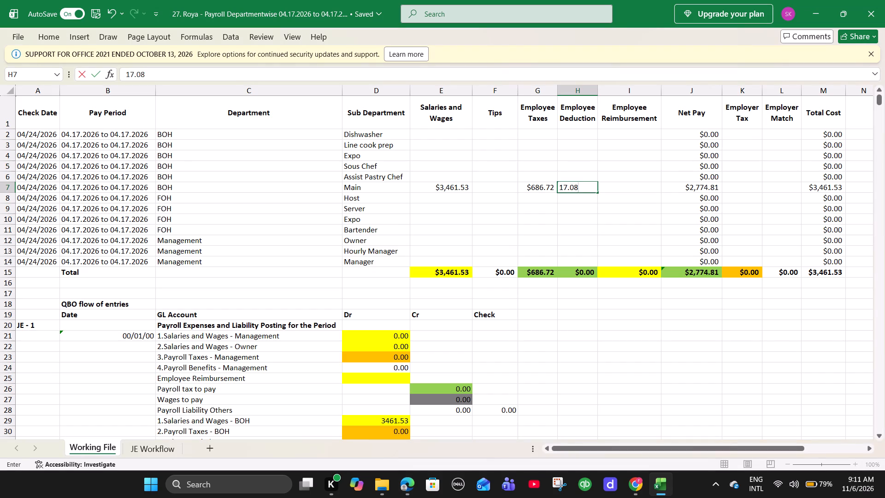
{"action": "key", "text": "Right"}
{"action": "key", "text": "alt+Tab"}
{"action": "key", "text": "alt+Tab"}
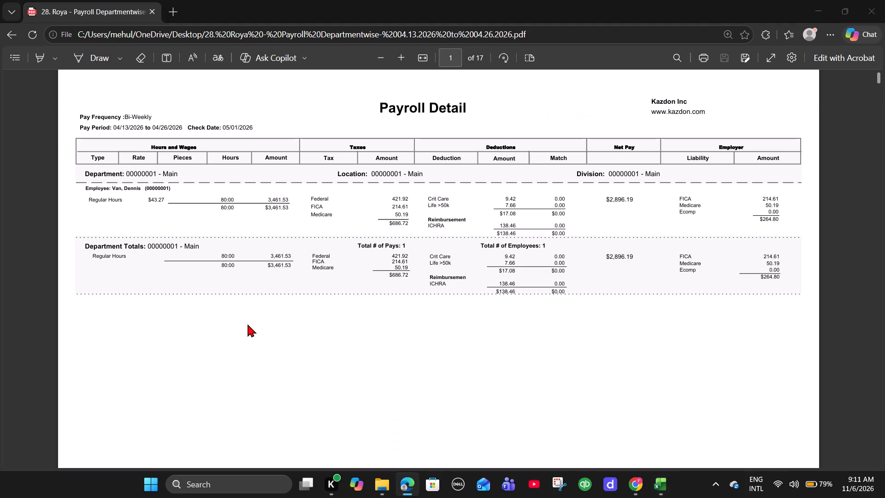
{"action": "type", "text": "138.46"}
{"action": "key", "text": "Right"}
{"action": "key", "text": "Right"}
Enter Employer Tax 264.80 in the BOH Main row from the PDF's Main department totals.
{"action": "key", "text": "alt+Tab"}
{"action": "key", "text": "alt+Tab"}
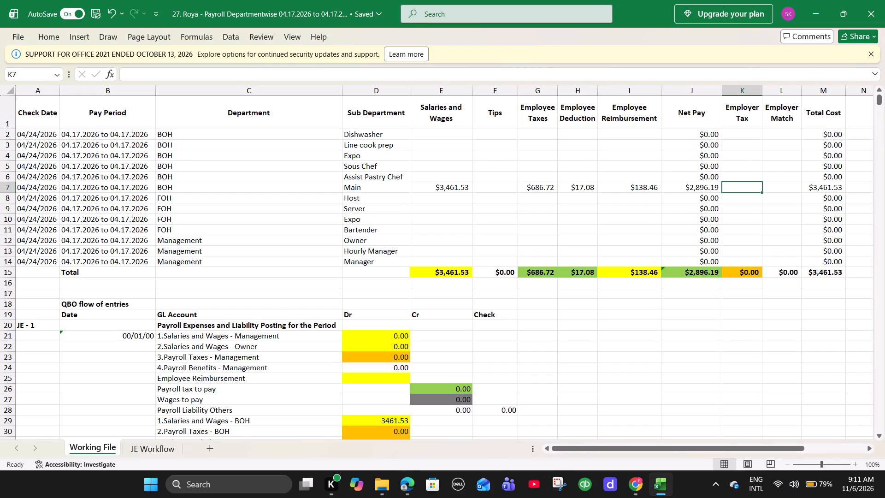
{"action": "type", "text": "264."}
{"action": "key", "text": "alt+Tab"}
{"action": "key", "text": "alt+Tab"}
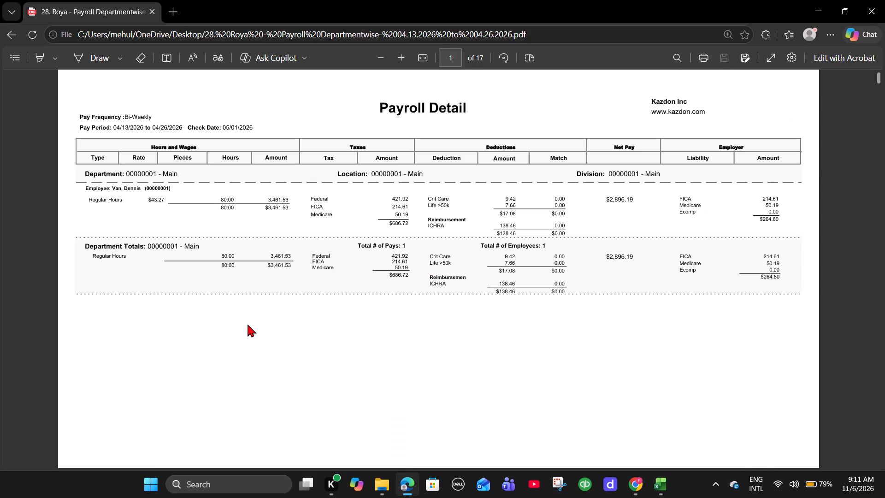
{"action": "type", "text": "80"}
Find the Bartender department totals in the PDF and enter Salaries and Wages 7497.55 in the FOH Bartender row in Excel.
{"action": "key", "text": "alt+Tab"}
{"action": "scroll", "coordinate": [248, 324], "scroll_direction": "down", "scroll_amount": 13}
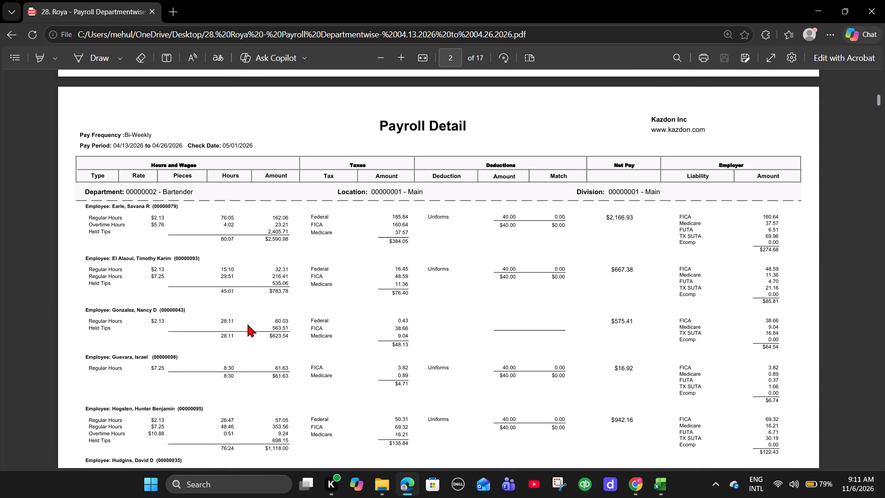
{"action": "scroll", "coordinate": [248, 324], "scroll_direction": "down", "scroll_amount": 9}
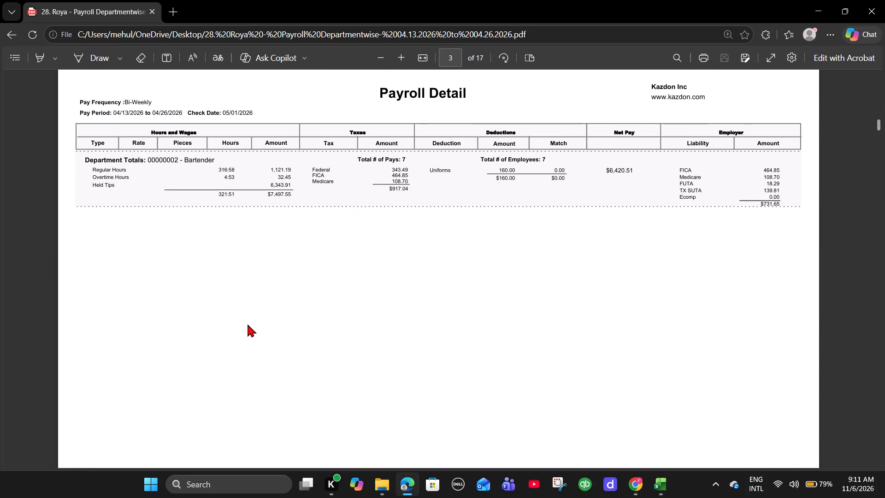
{"action": "key", "text": "alt+Tab"}
{"action": "left_click", "coordinate": [435, 226]}
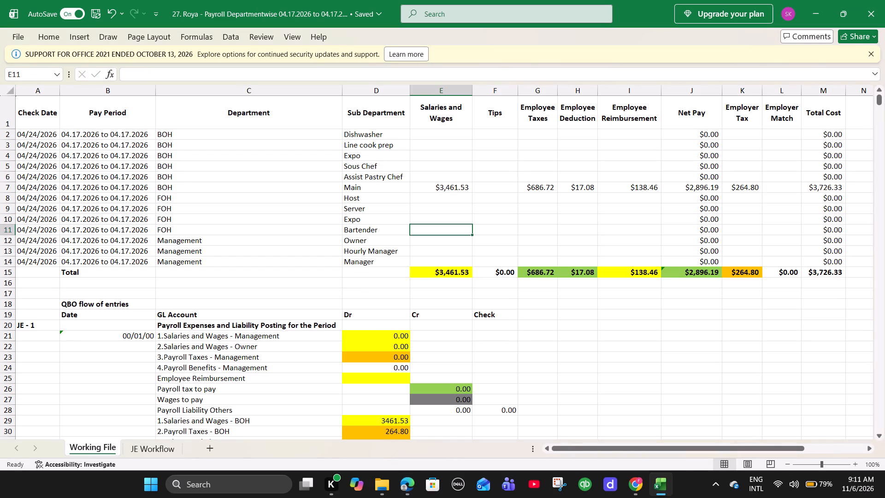
{"action": "key", "text": "alt+Tab"}
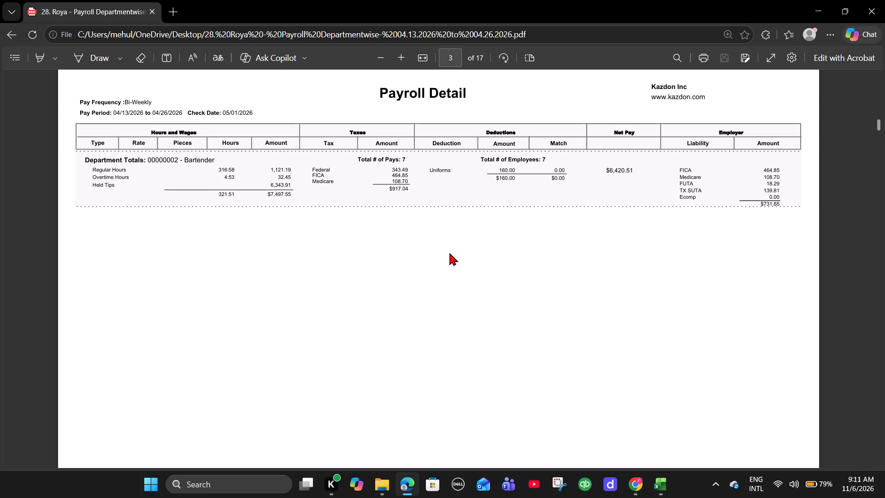
{"action": "key", "text": "alt+Tab"}
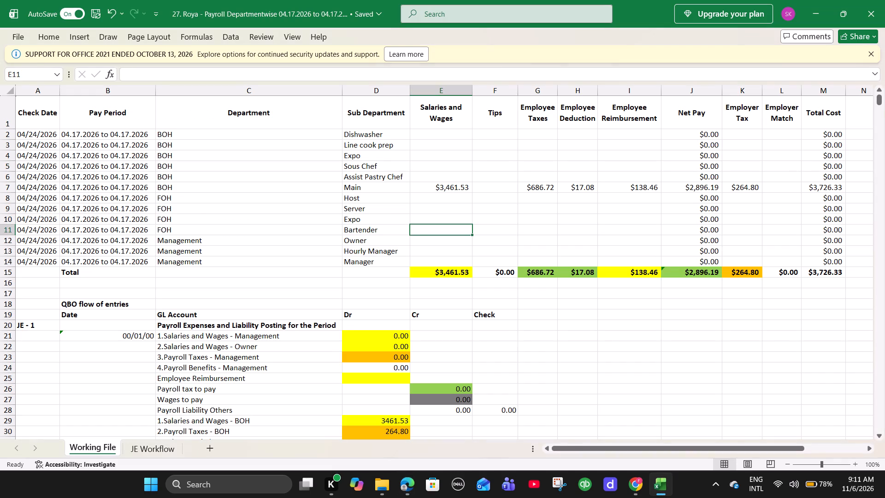
{"action": "type", "text": "7497.55"}
{"action": "key", "text": "Right"}
{"action": "key", "text": "Right"}
Enter Employee Taxes 917.04 and Employee Deduction 160 in the FOH Bartender row from the PDF totals.
{"action": "key", "text": "alt+Tab"}
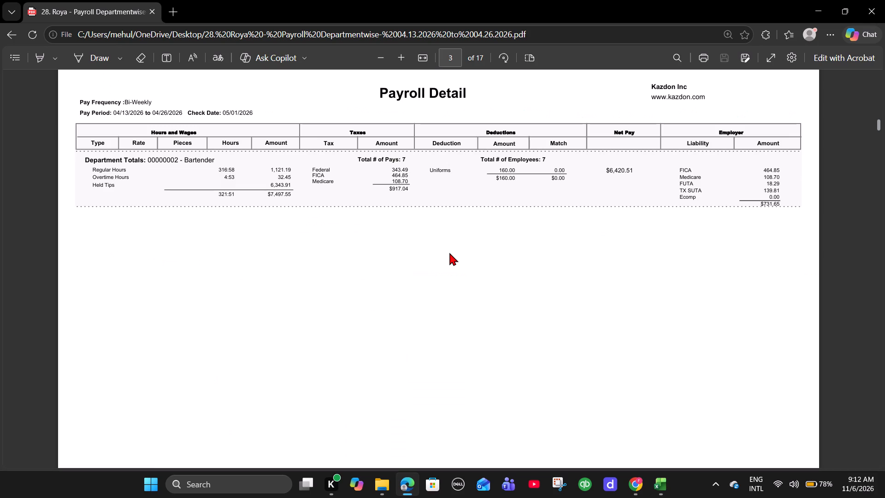
{"action": "key", "text": "alt+Tab"}
{"action": "type", "text": "917"}
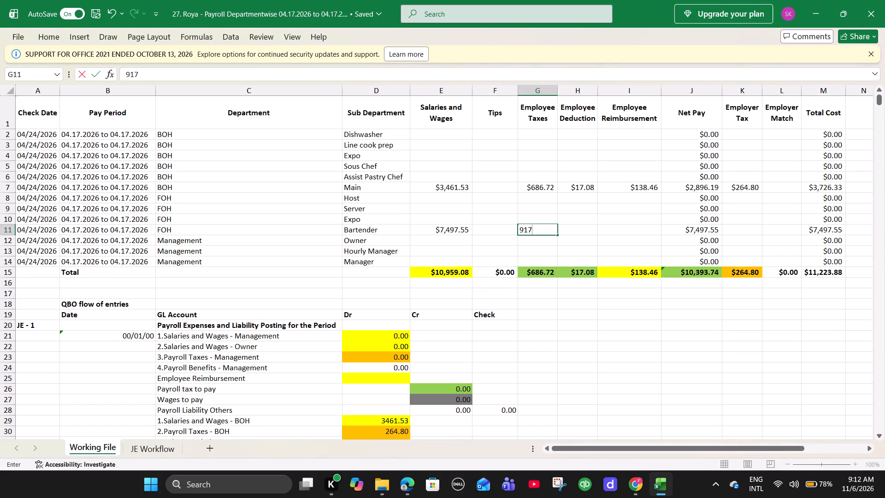
{"action": "type", "text": ".04"}
{"action": "key", "text": "Right"}
{"action": "key", "text": "alt+Tab"}
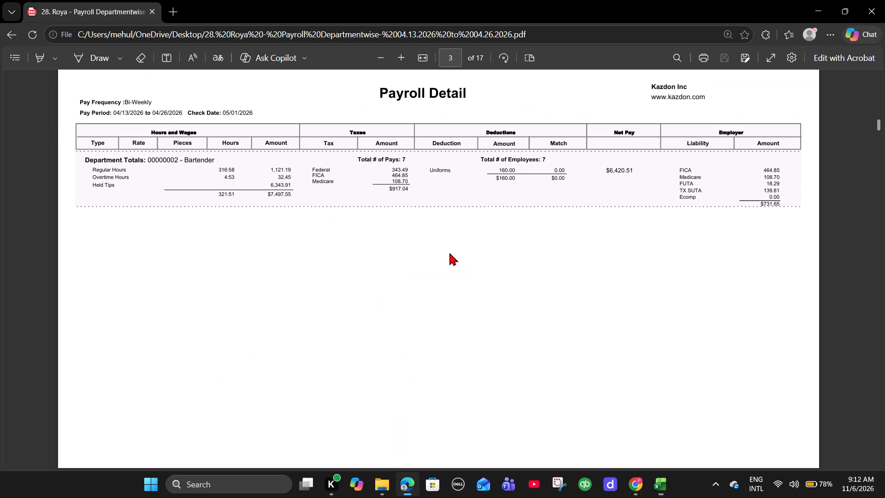
{"action": "key", "text": "alt+Tab"}
{"action": "type", "text": "160"}
{"action": "key", "text": "Right"}
Enter Employer Tax 731.65 in the FOH Bartender row from the PDF's Bartender department totals.
{"action": "key", "text": "alt+Tab"}
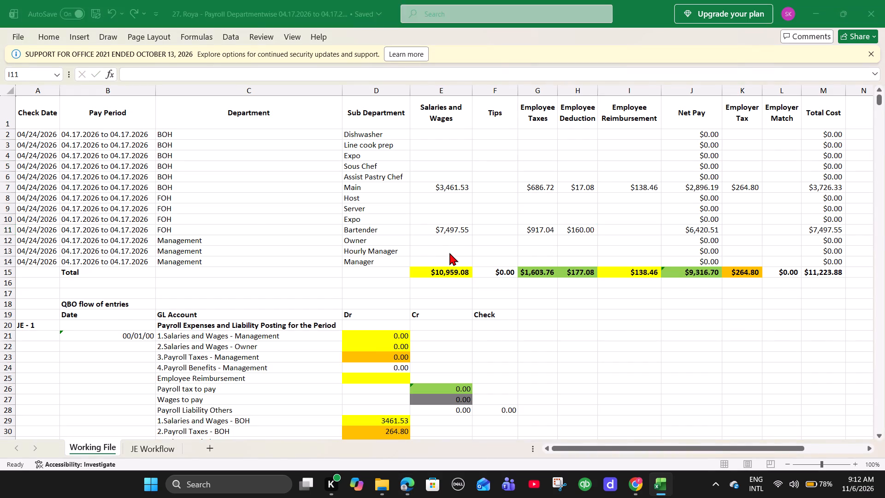
{"action": "key", "text": "alt+Tab"}
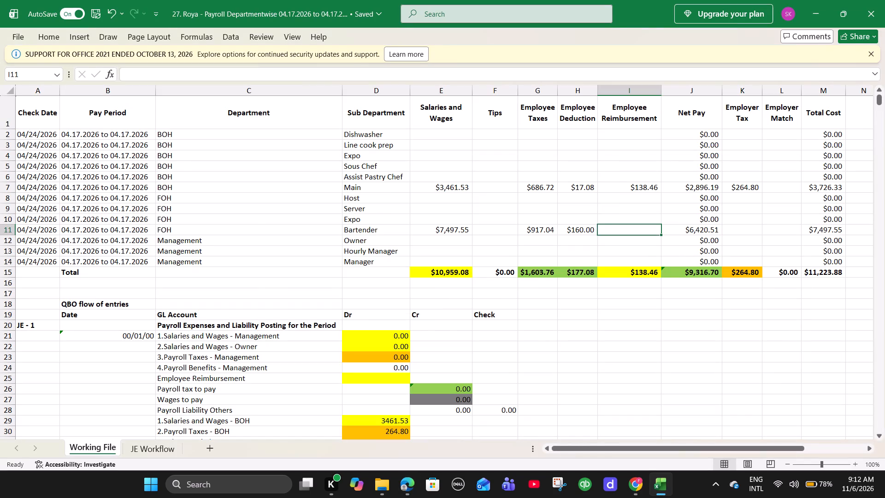
{"action": "key", "text": "Right"}
{"action": "key", "text": "Right"}
{"action": "key", "text": "alt+Tab"}
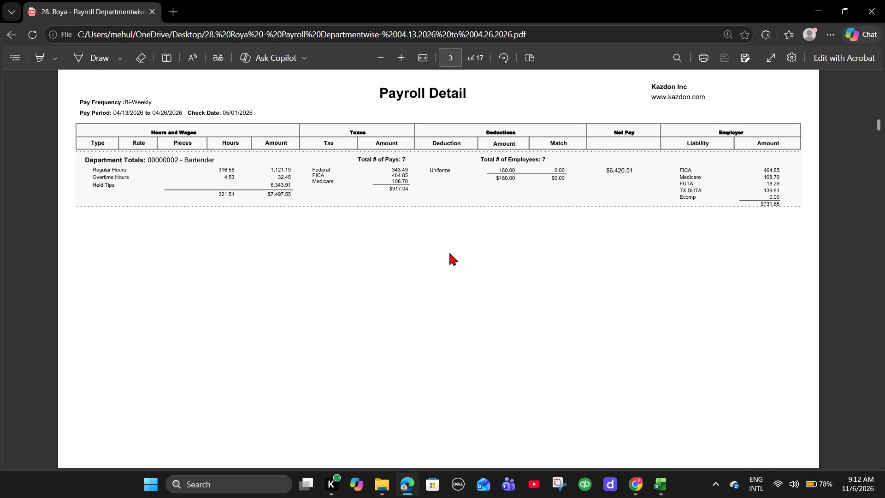
{"action": "key", "text": "alt+Tab"}
{"action": "type", "text": "731.65"}
{"action": "key", "text": "Right"}
Find the Server department totals in the PDF and enter their Direct Tips, 459, under Tips in the FOH Server row in Excel.
{"action": "key", "text": "alt+Tab"}
{"action": "scroll", "coordinate": [449, 253], "scroll_direction": "down", "scroll_amount": 14}
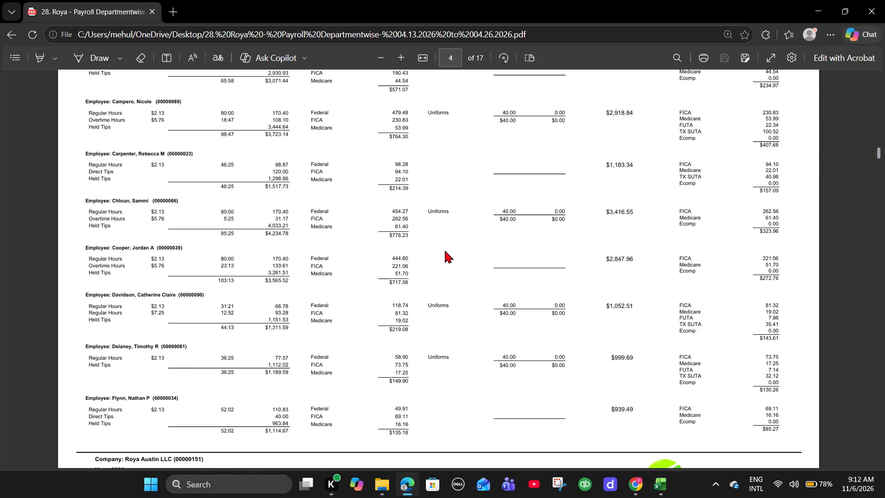
{"action": "scroll", "coordinate": [445, 250], "scroll_direction": "down", "scroll_amount": 9}
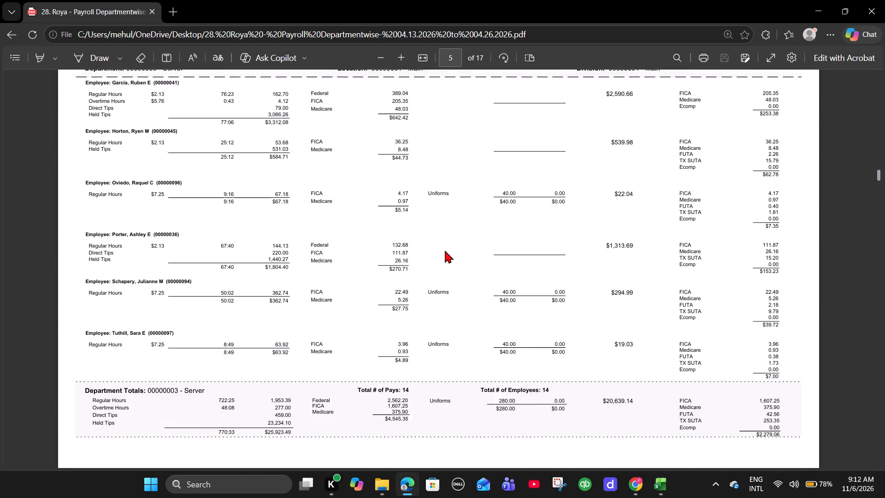
{"action": "scroll", "coordinate": [445, 250], "scroll_direction": "down", "scroll_amount": 3}
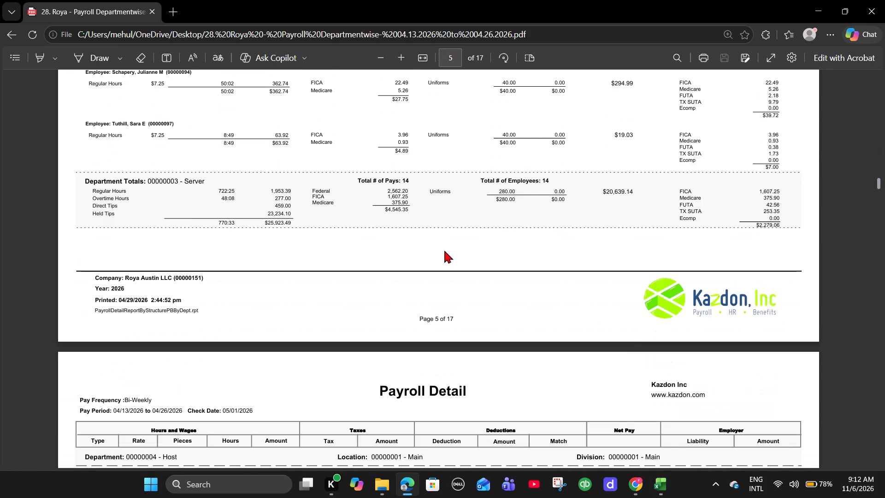
{"action": "key", "text": "alt+Tab"}
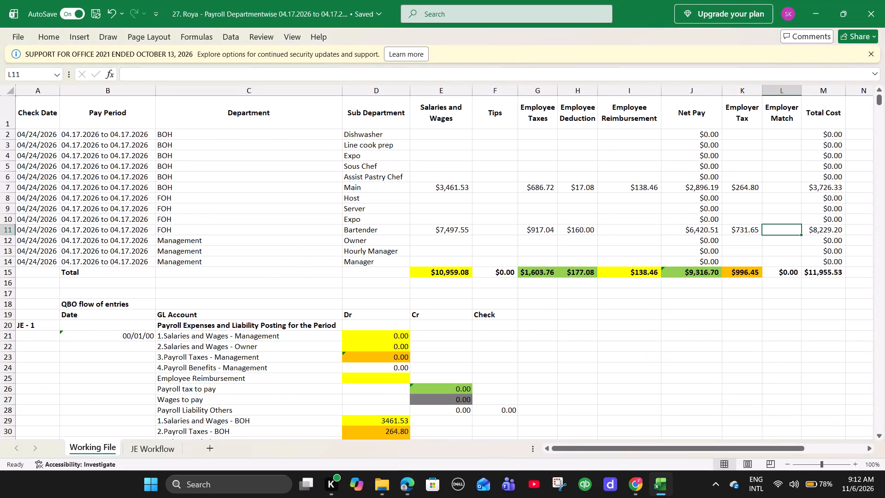
{"action": "left_click", "coordinate": [420, 206]}
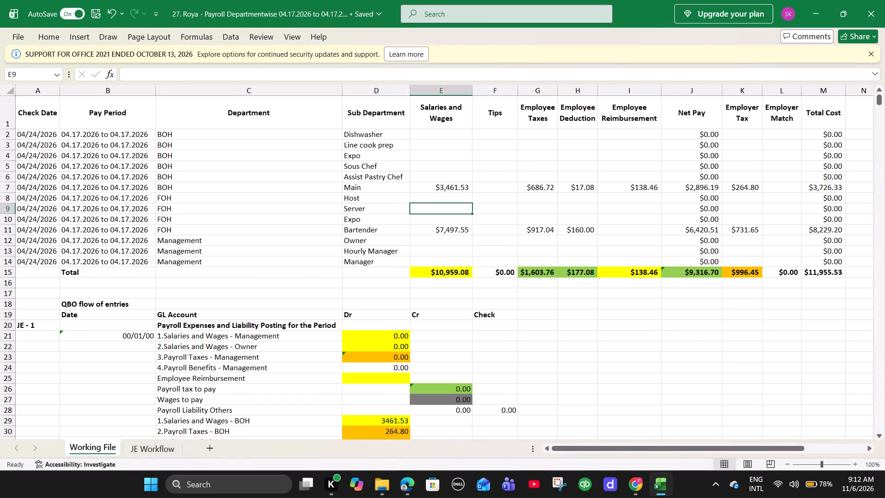
{"action": "key", "text": "alt+Tab"}
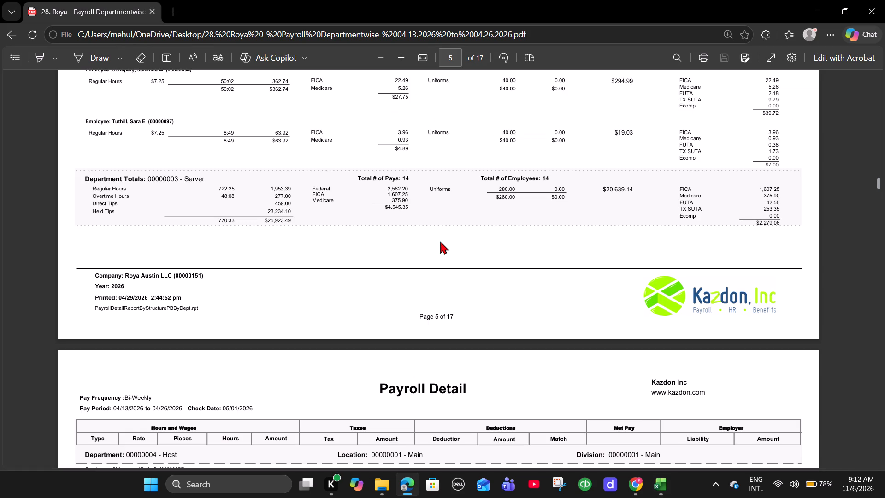
{"action": "key", "text": "alt+Tab"}
{"action": "key", "text": "Right"}
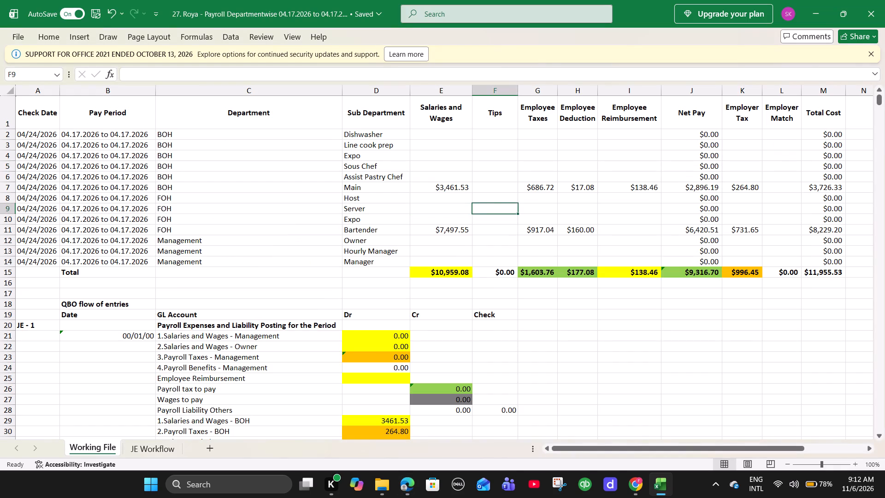
{"action": "type", "text": "459"}
{"action": "key", "text": "Left"}
Enter Salaries and Wages 25464.49 in the FOH Server row, taking the PDF's Server wage total less the direct tips.
{"action": "key", "text": "alt+Tab"}
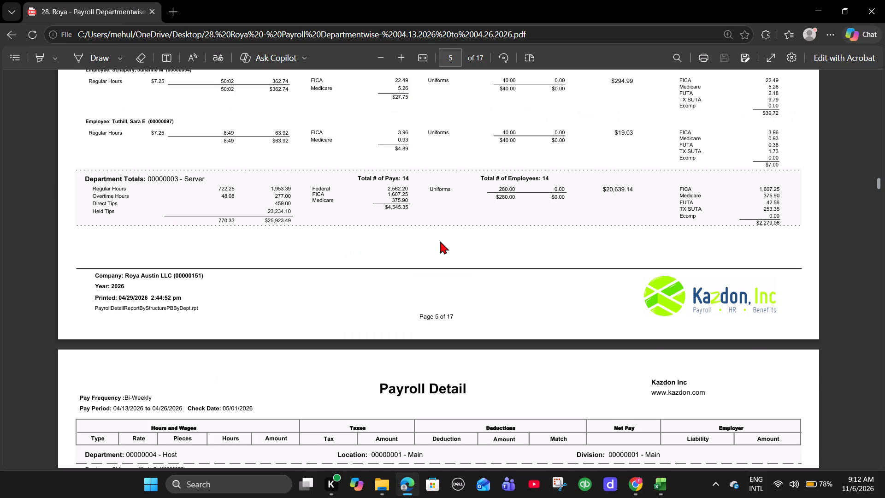
{"action": "key", "text": "alt+Tab"}
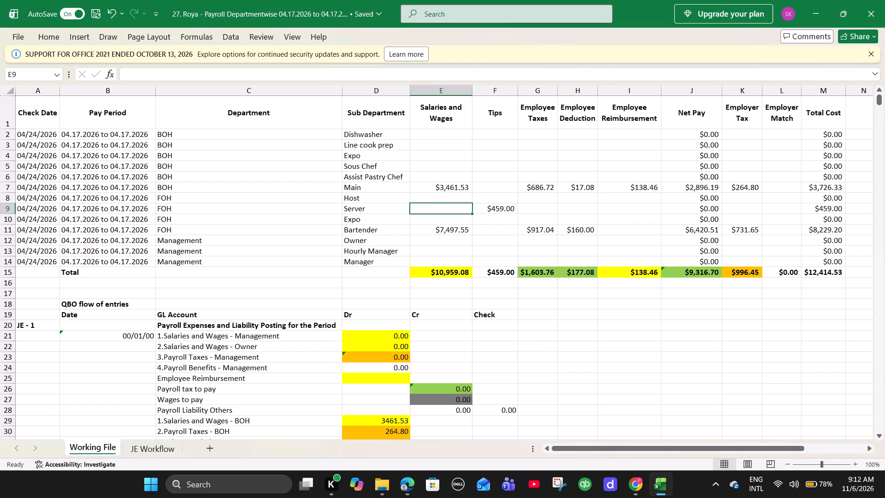
{"action": "type", "text": "25"}
{"action": "key", "text": "4"}
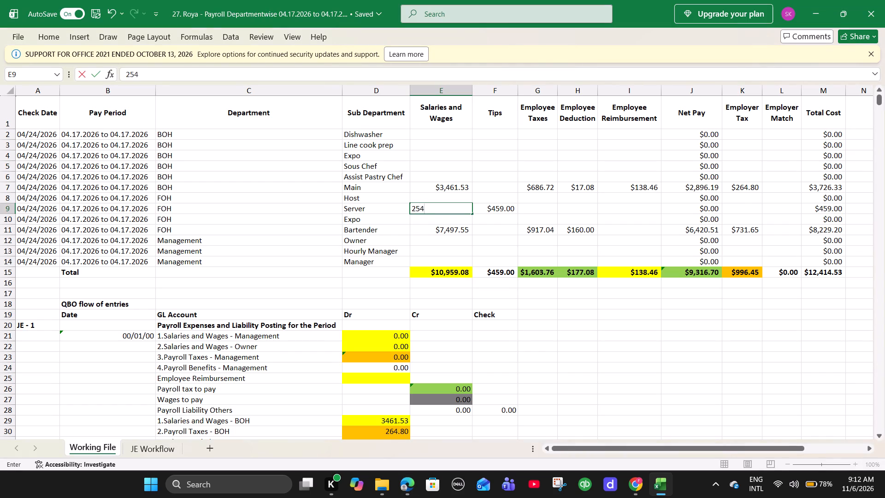
{"action": "key", "text": "6"}
{"action": "type", "text": "4.49"}
{"action": "key", "text": "Right"}
Enter Employee Taxes 4545.35 and Employee Deduction 280 in the FOH Server row from the PDF's Server department totals.
{"action": "key", "text": "Right"}
{"action": "key", "text": "alt+Tab"}
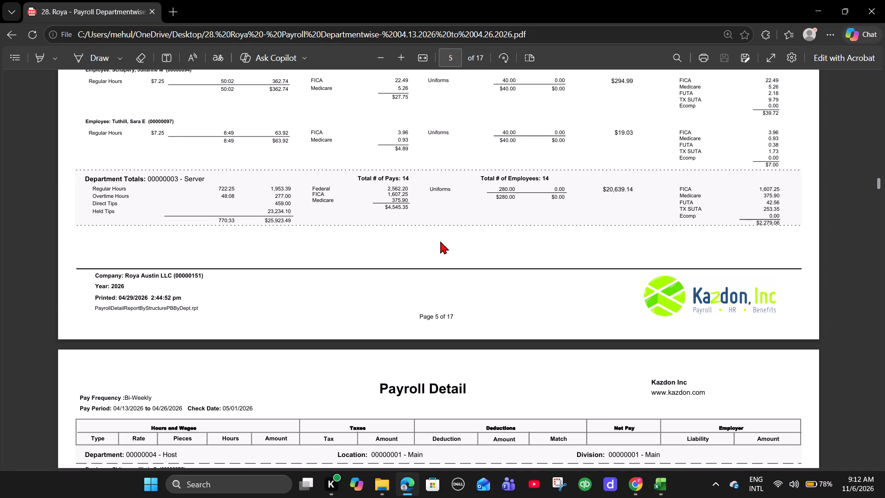
{"action": "key", "text": "alt+Tab"}
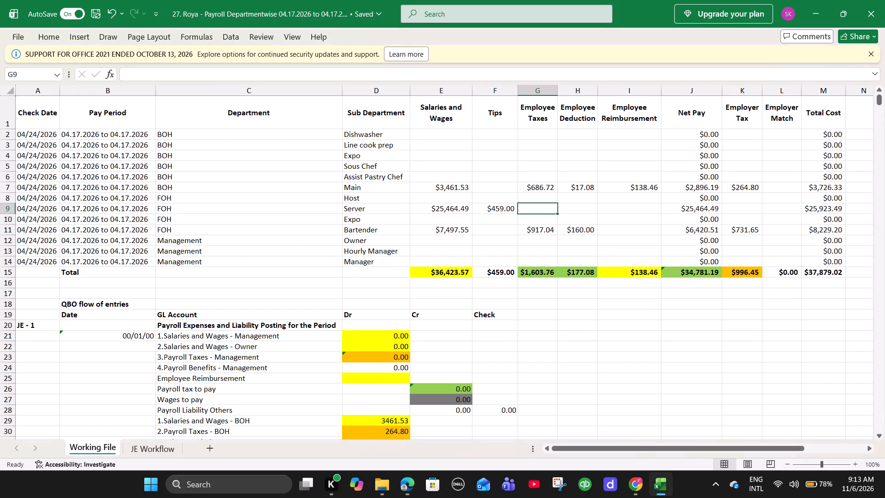
{"action": "type", "text": "4545."}
{"action": "key", "text": "alt+Tab"}
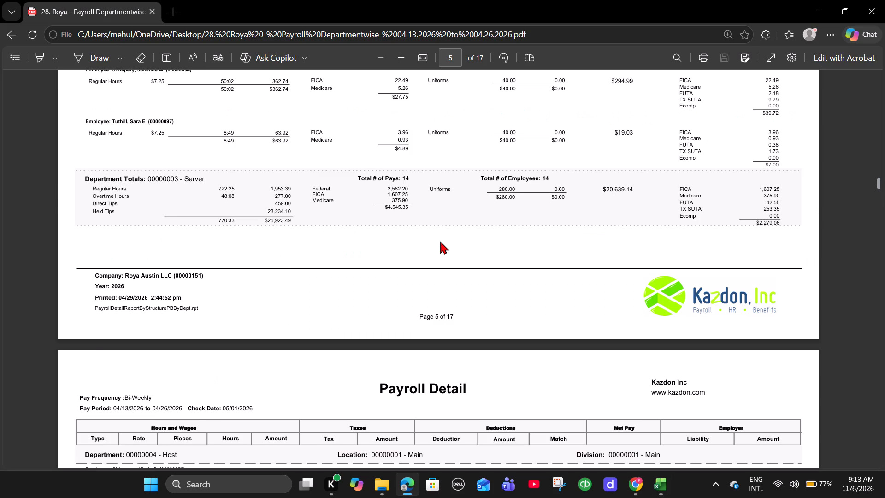
{"action": "key", "text": "alt+Tab"}
{"action": "type", "text": "35"}
{"action": "key", "text": "Right"}
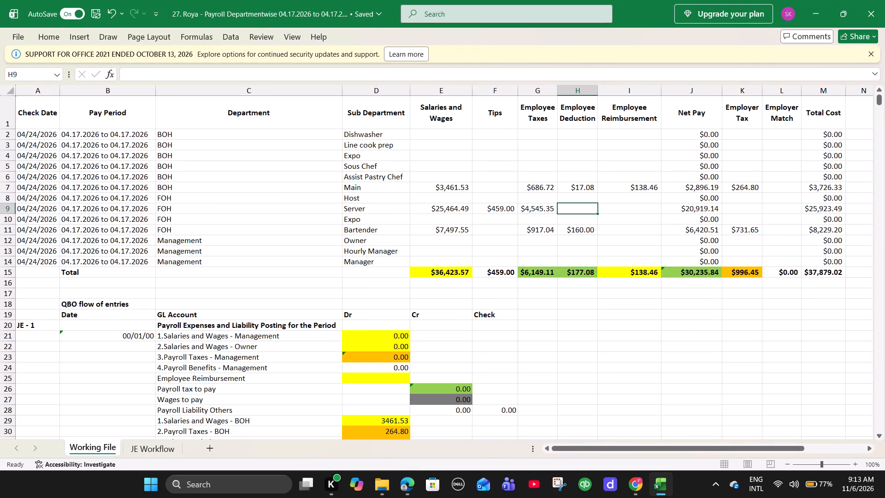
{"action": "key", "text": "alt+Tab"}
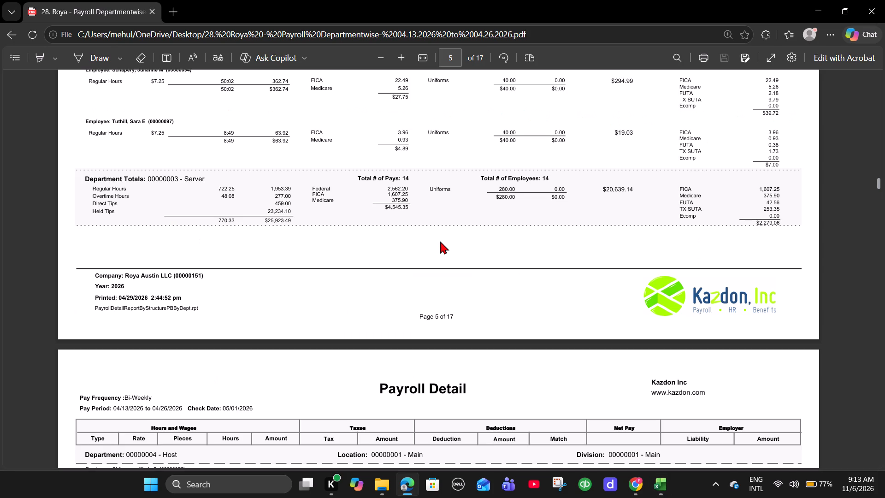
{"action": "key", "text": "alt+Tab"}
{"action": "type", "text": "280"}
{"action": "key", "text": "Right"}
Enter Employer Tax 2279.06 in the FOH Server row from the PDF's Server department totals.
{"action": "key", "text": "Right"}
{"action": "key", "text": "alt+Tab"}
{"action": "key", "text": "alt+Tab"}
{"action": "key", "text": "Right"}
{"action": "key", "text": "alt+Tab"}
{"action": "key", "text": "alt+Tab"}
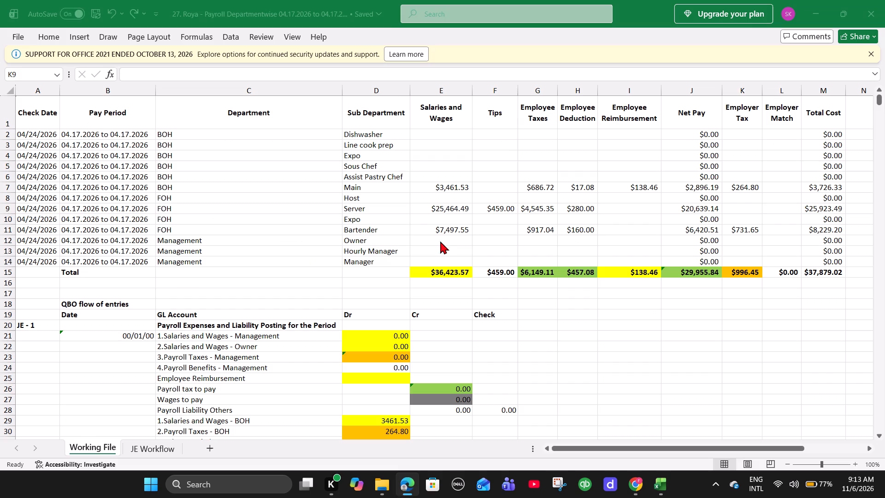
{"action": "type", "text": "2279."}
{"action": "key", "text": "alt+Tab"}
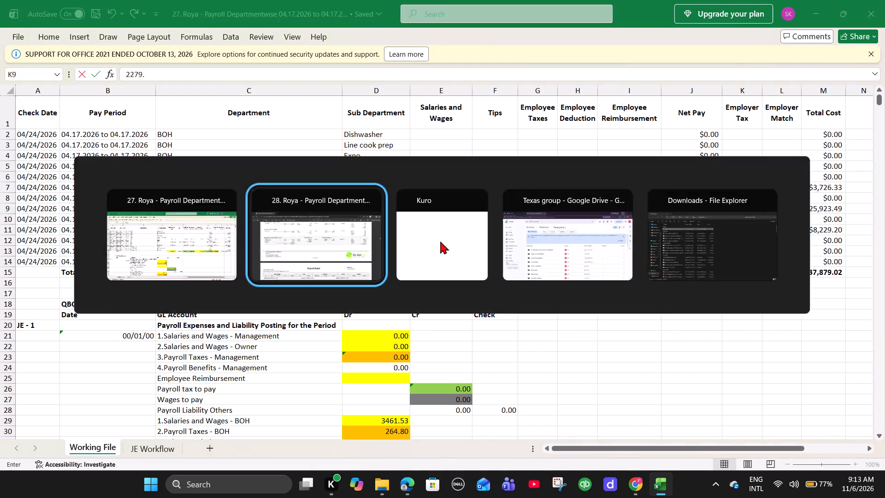
{"action": "key", "text": "alt+Tab"}
{"action": "type", "text": "06"}
{"action": "key", "text": "Right"}
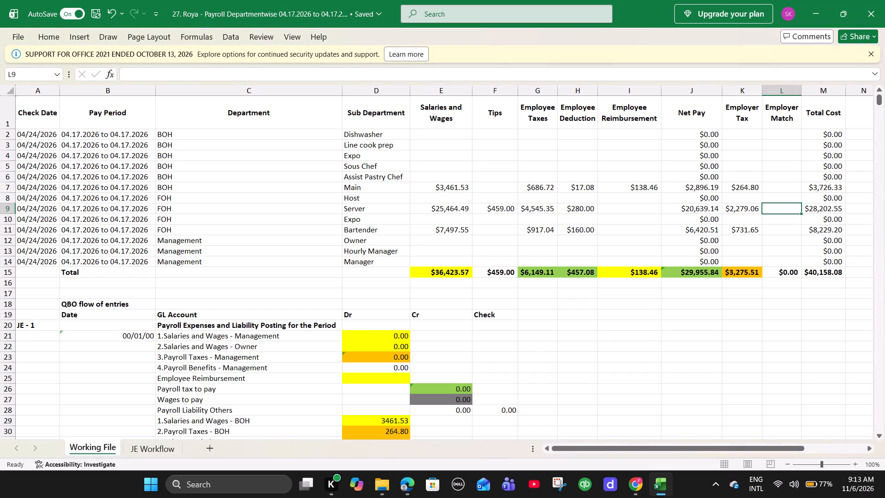
Find the Host department totals in the PDF and enter Salaries and Wages 3876.65 in the FOH Host row in Excel.
{"action": "key", "text": "alt+Tab"}
{"action": "scroll", "coordinate": [440, 241], "scroll_direction": "down", "scroll_amount": 6}
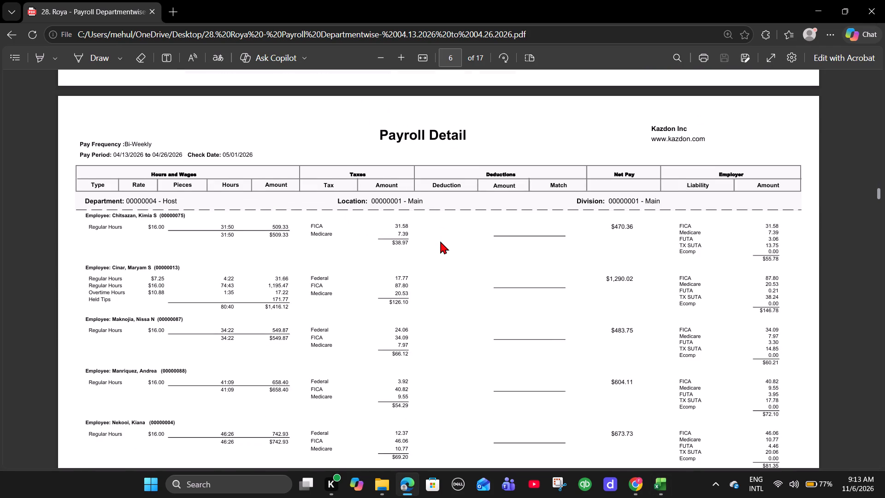
{"action": "scroll", "coordinate": [440, 241], "scroll_direction": "down", "scroll_amount": 5}
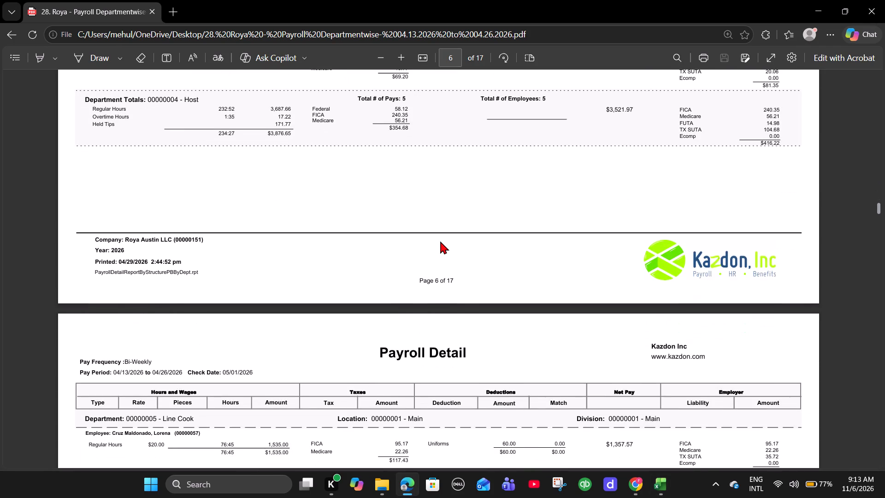
{"action": "key", "text": "alt+Tab"}
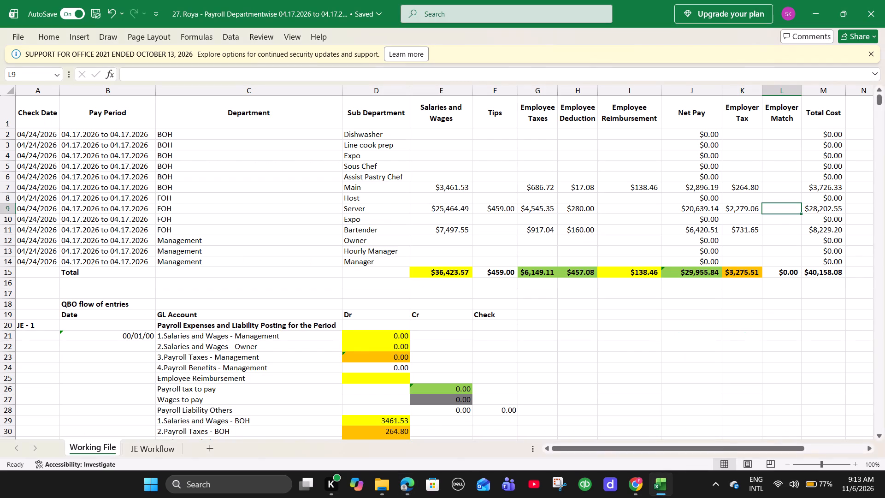
{"action": "left_click", "coordinate": [418, 200]}
{"action": "key", "text": "alt+Tab"}
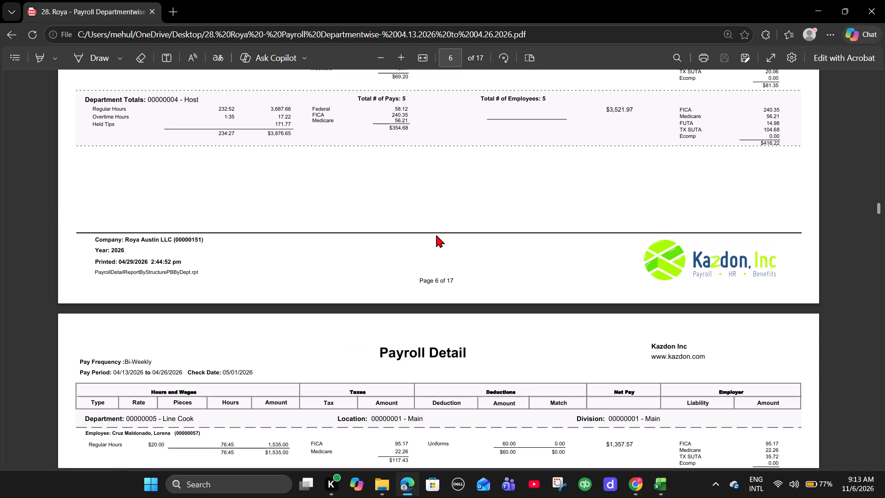
{"action": "key", "text": "alt+Tab"}
{"action": "type", "text": "3876.68"}
{"action": "key", "text": "BackSpace"}
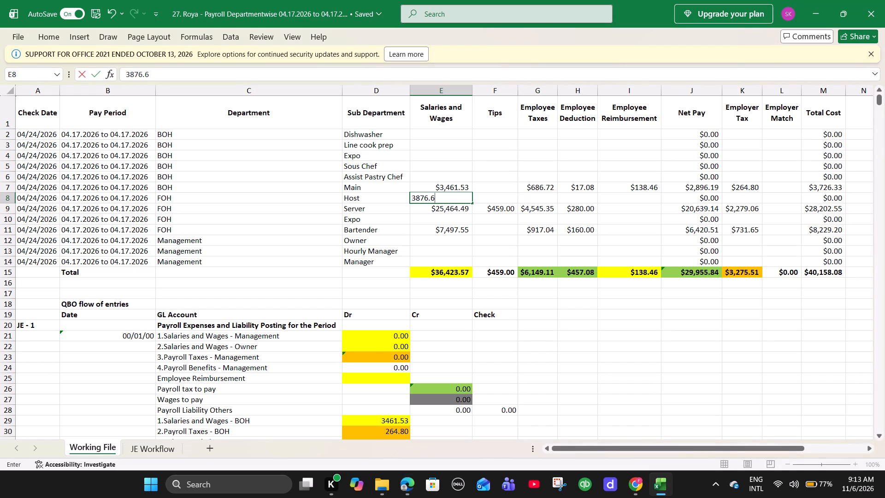
{"action": "key", "text": "5"}
{"action": "key", "text": "Right"}
Enter Employee Taxes 354.68 in the FOH Host row from the PDF's Host department totals.
{"action": "key", "text": "alt+Tab"}
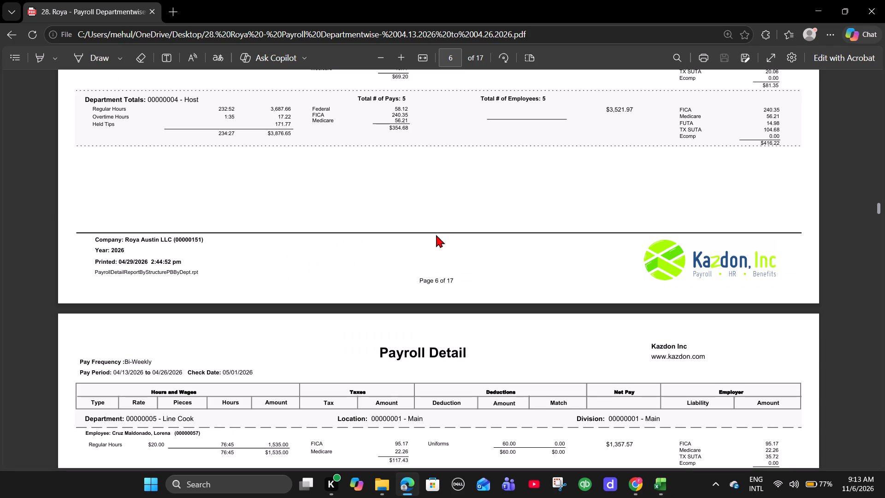
{"action": "key", "text": "alt+Tab"}
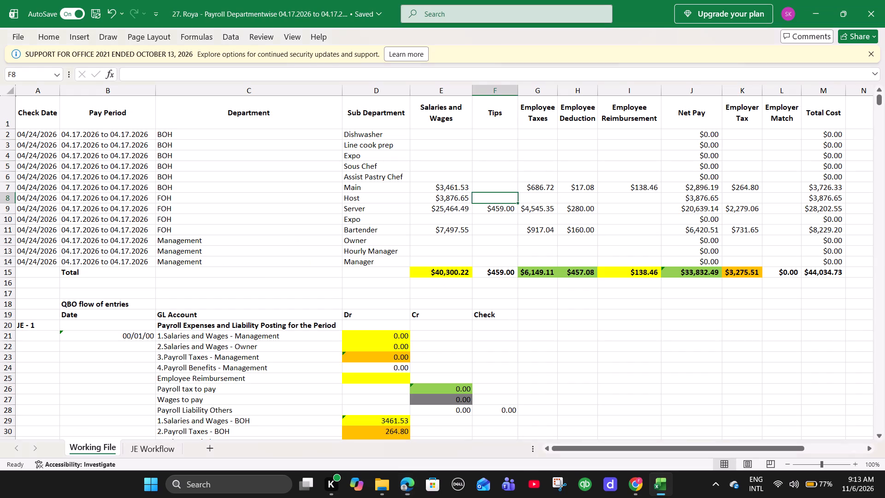
{"action": "key", "text": "Right"}
{"action": "type", "text": "354.68"}
{"action": "key", "text": "Right"}
Enter Employer Tax 416.22 in the FOH Host row from the PDF's Host totals, leaving deduction and reimbursement blank.
{"action": "key", "text": "alt+Tab"}
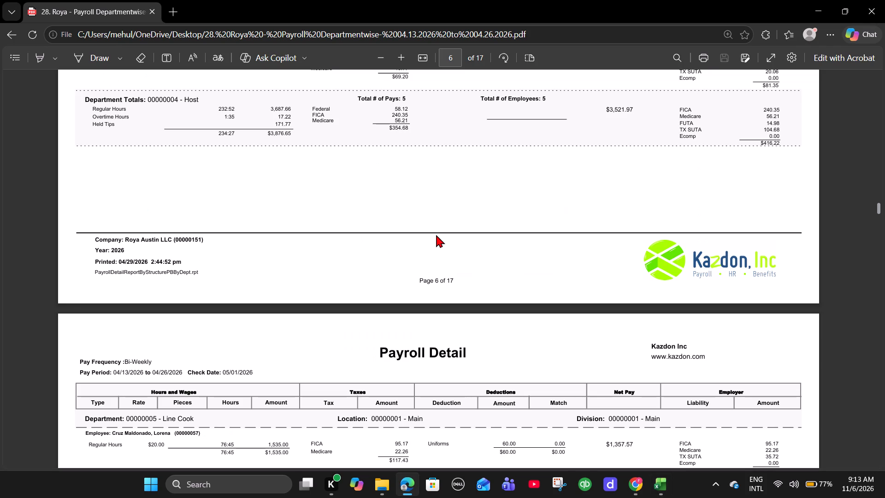
{"action": "key", "text": "alt+Tab"}
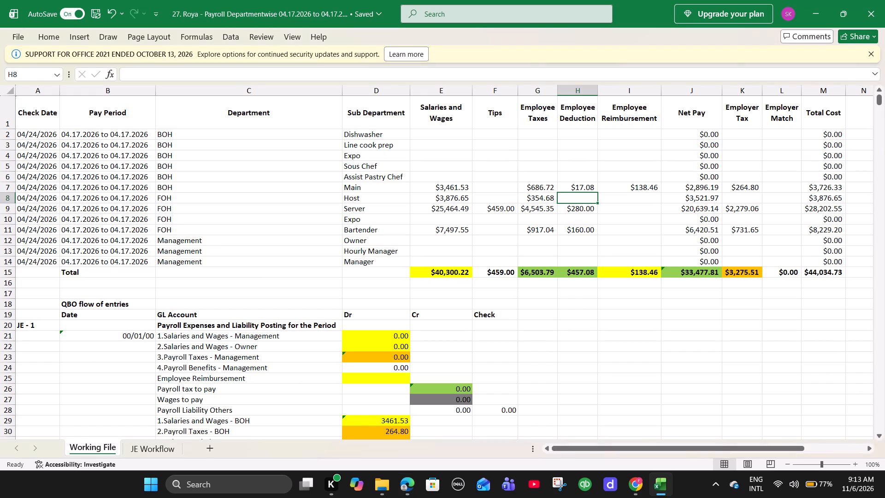
{"action": "key", "text": "alt+Tab"}
{"action": "key", "text": "alt+Tab"}
{"action": "key", "text": "Right"}
{"action": "key", "text": "Right"}
{"action": "key", "text": "Right"}
{"action": "key", "text": "alt+Tab"}
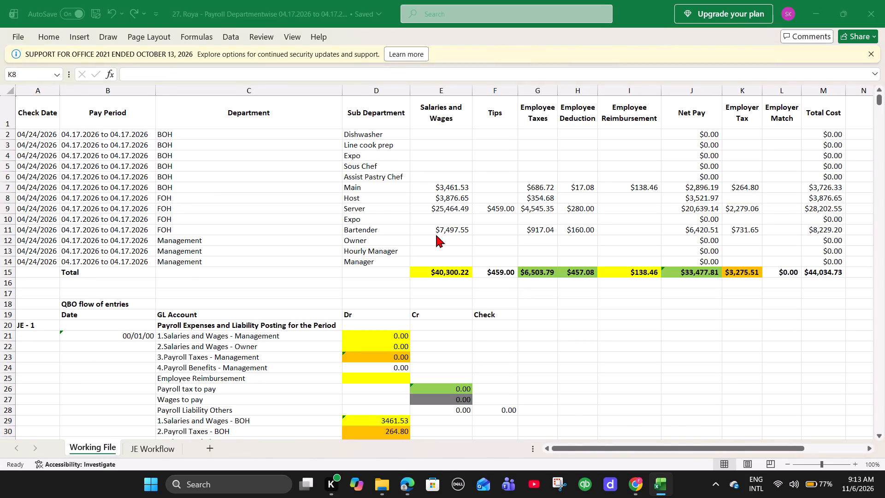
{"action": "key", "text": "alt+Tab"}
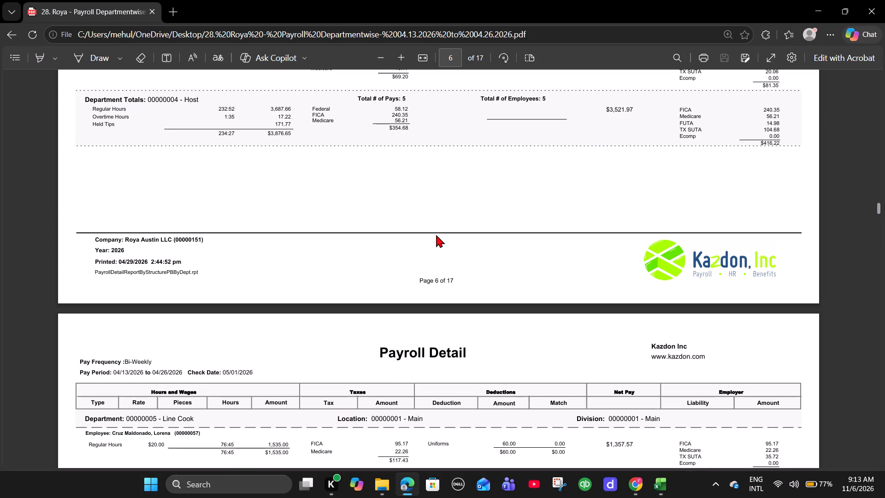
{"action": "type", "text": "416.22"}
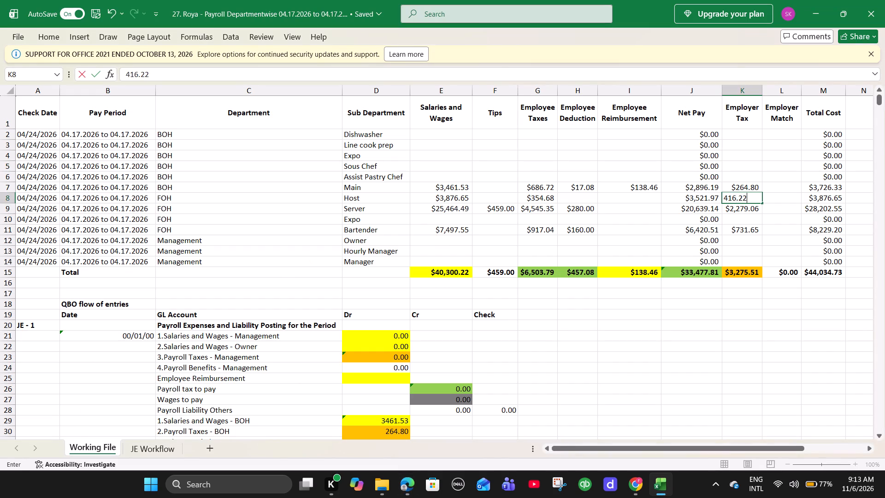
{"action": "key", "text": "Right"}
Find the Line Cook department totals in the PDF and enter Salaries and Wages 11812.18 in the BOH Line cook prep row in Excel.
{"action": "key", "text": "alt+Tab"}
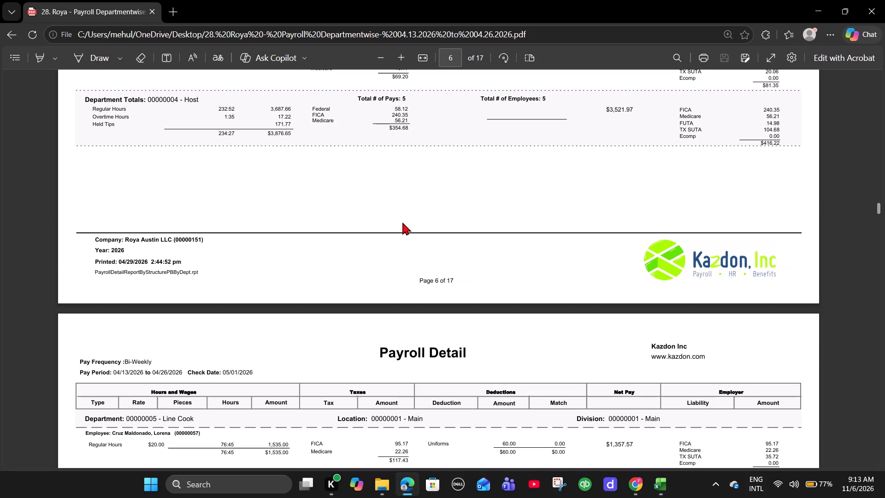
{"action": "scroll", "coordinate": [402, 222], "scroll_direction": "down", "scroll_amount": 5}
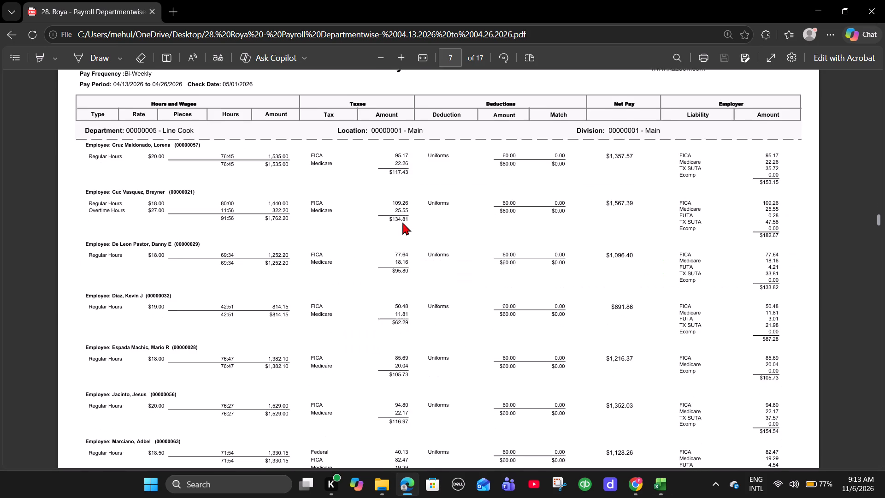
{"action": "scroll", "coordinate": [402, 222], "scroll_direction": "down", "scroll_amount": 9}
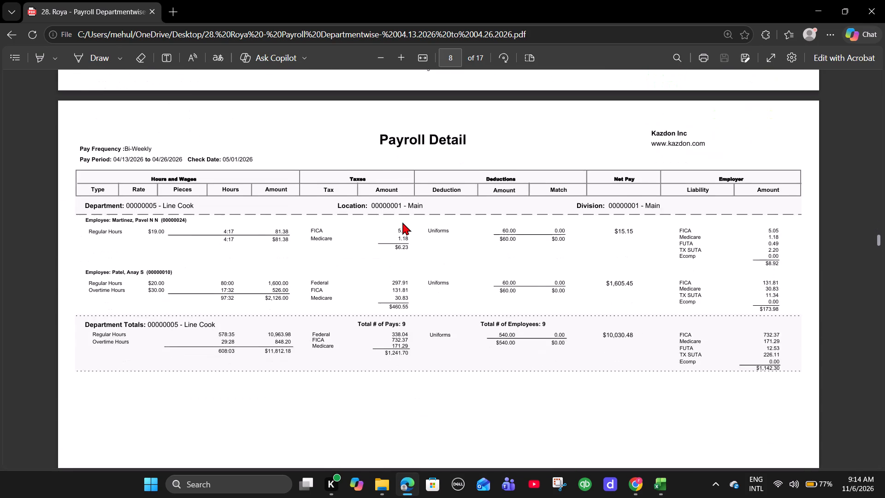
{"action": "scroll", "coordinate": [402, 222], "scroll_direction": "down", "scroll_amount": 2}
{"action": "scroll", "coordinate": [402, 222], "scroll_direction": "up", "scroll_amount": 1}
{"action": "key", "text": "alt+Tab"}
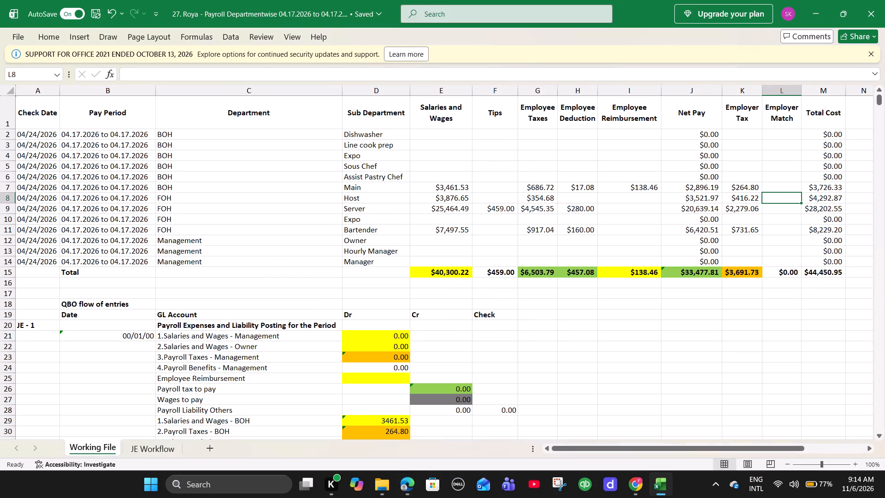
{"action": "left_click", "coordinate": [426, 144]}
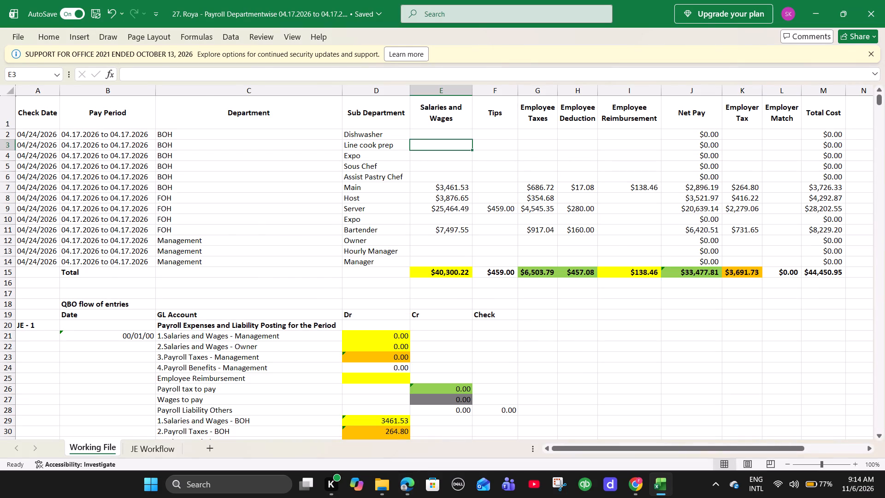
{"action": "key", "text": "alt+Tab"}
{"action": "key", "text": "alt+Tab"}
{"action": "key", "text": "equal"}
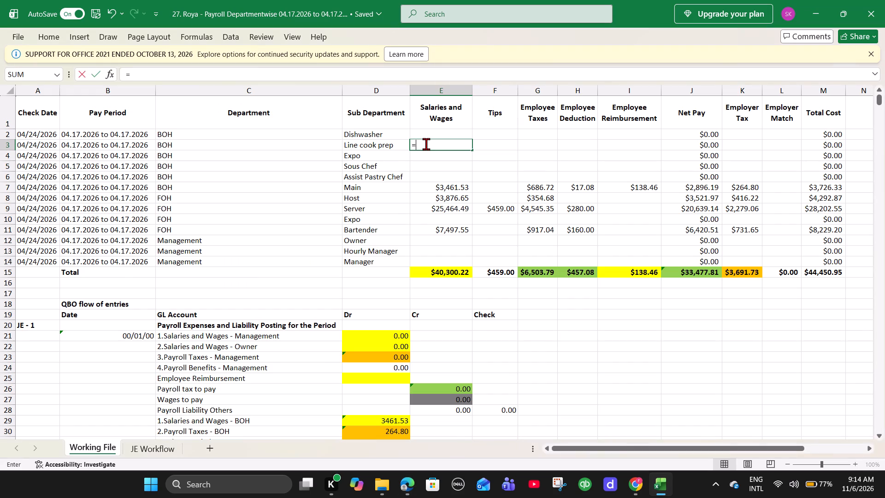
{"action": "key", "text": "alt+Tab"}
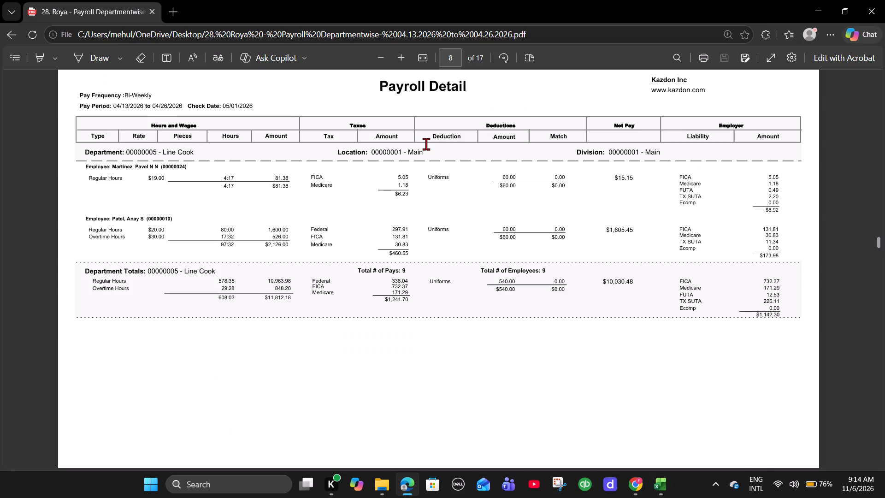
{"action": "key", "text": "alt+Tab"}
{"action": "type", "text": "11812.18"}
{"action": "key", "text": "Right"}
Enter Employee Taxes 1241.70 in the BOH Line cook prep row from the PDF's Line Cook department totals.
{"action": "key", "text": "Right"}
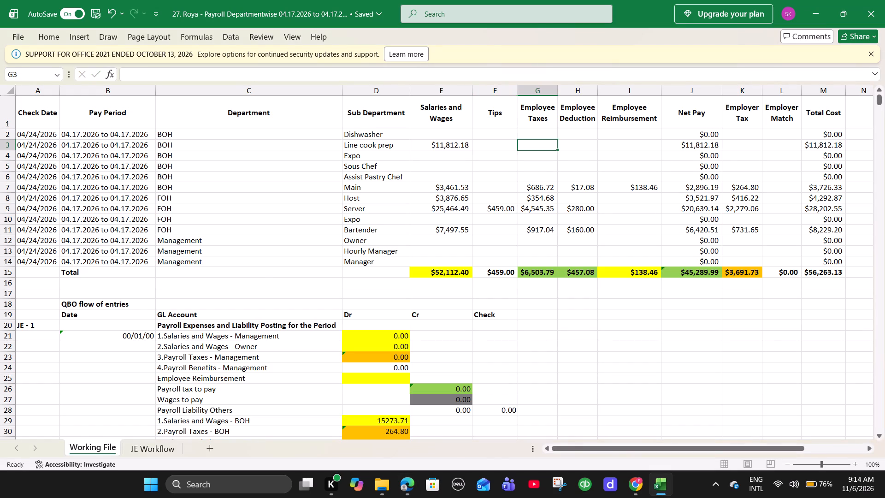
{"action": "key", "text": "equal"}
{"action": "key", "text": "alt+Tab"}
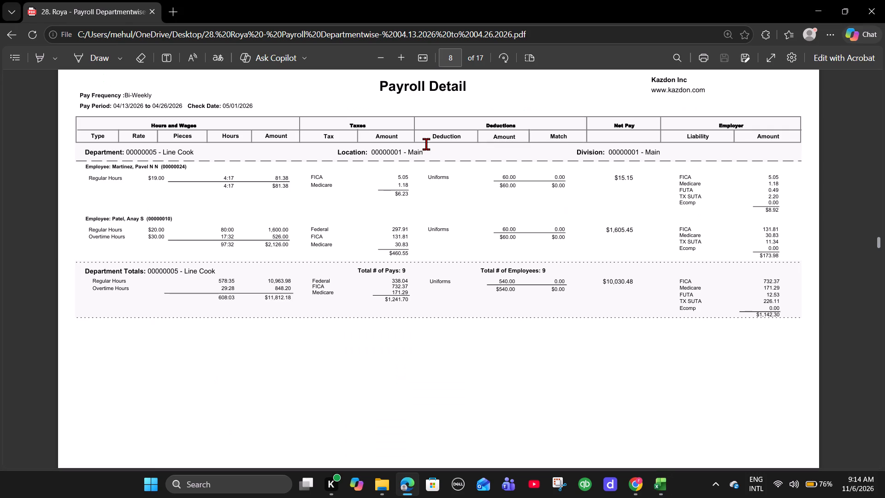
{"action": "key", "text": "alt+Tab"}
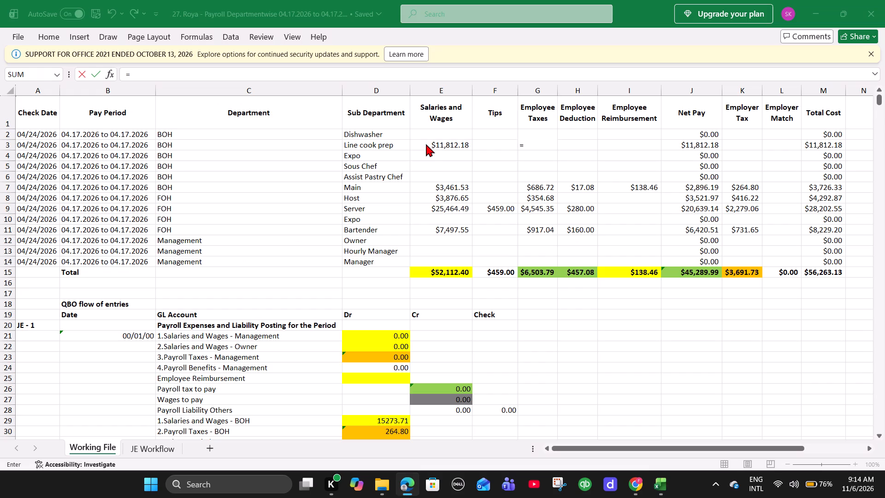
{"action": "type", "text": "1241.70"}
{"action": "key", "text": "Right"}
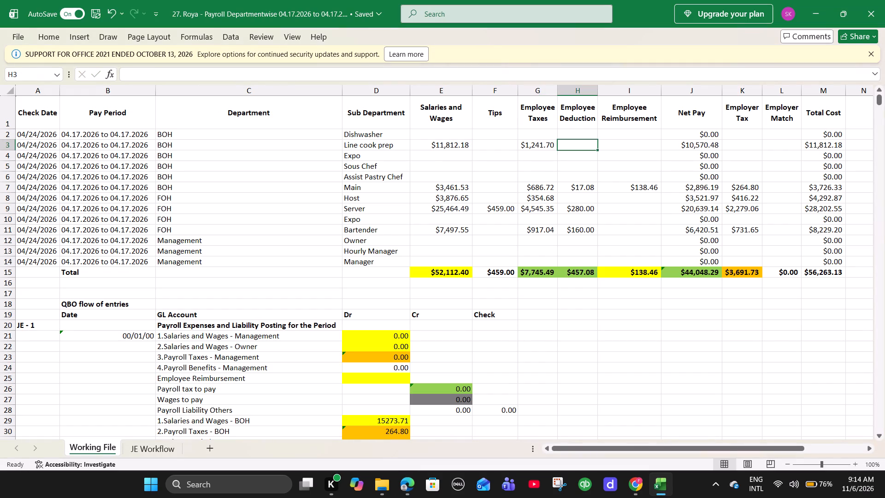
Enter Employee Deduction 540 in the BOH Line cook prep row from the PDF's Line Cook department totals.
{"action": "key", "text": "equal"}
{"action": "key", "text": "alt+Tab"}
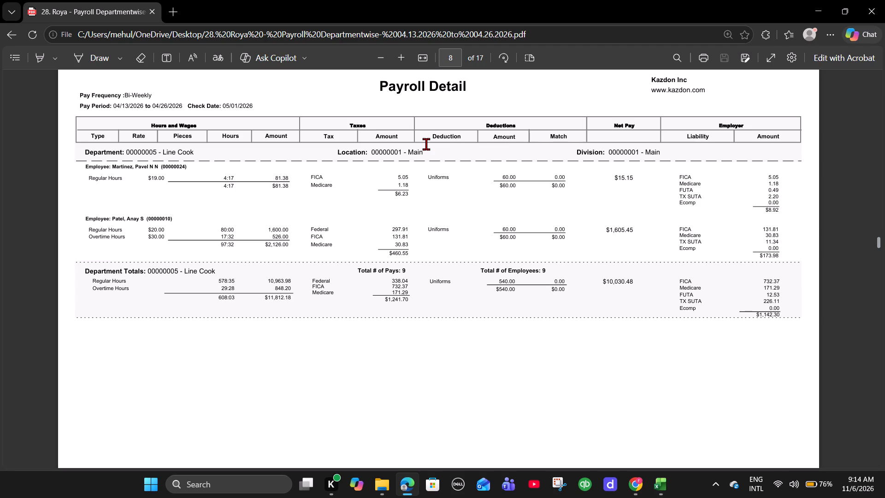
{"action": "key", "text": "alt+Tab"}
{"action": "type", "text": "540"}
{"action": "key", "text": "Right"}
Enter Employer Tax 1142.30 in the BOH Line cook prep row from the PDF's Line Cook totals, leaving reimbursement blank.
{"action": "key", "text": "alt+Tab"}
{"action": "key", "text": "alt+Tab"}
{"action": "key", "text": "Right"}
{"action": "key", "text": "Right"}
{"action": "key", "text": "alt+Tab"}
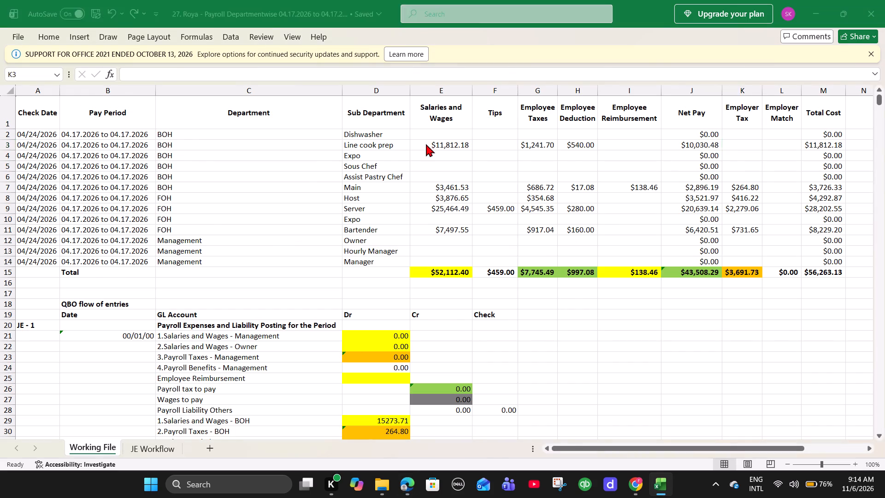
{"action": "key", "text": "alt+Tab"}
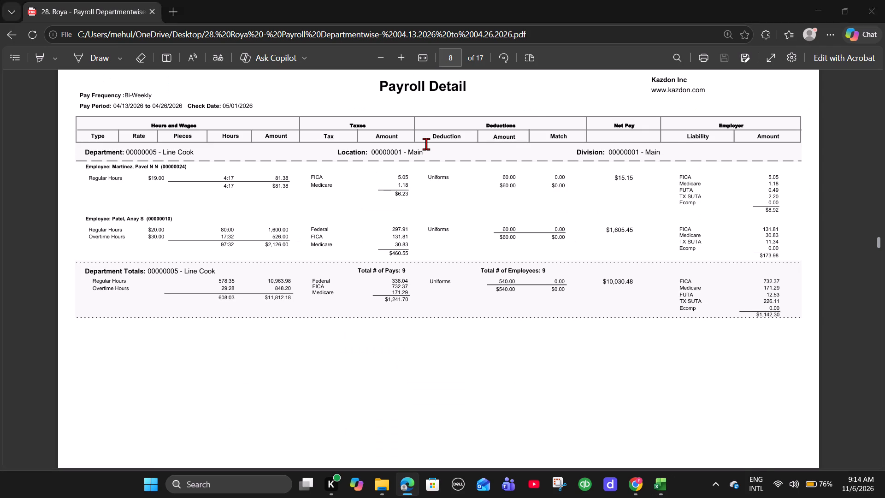
{"action": "key", "text": "equal"}
{"action": "type", "text": "1142.30"}
{"action": "key", "text": "Right"}
Find the Prep Cook department totals in the PDF and add wages of 4913.50 to the Line cook prep row's Salaries and Wages formula in Excel.
{"action": "key", "text": "alt+Tab"}
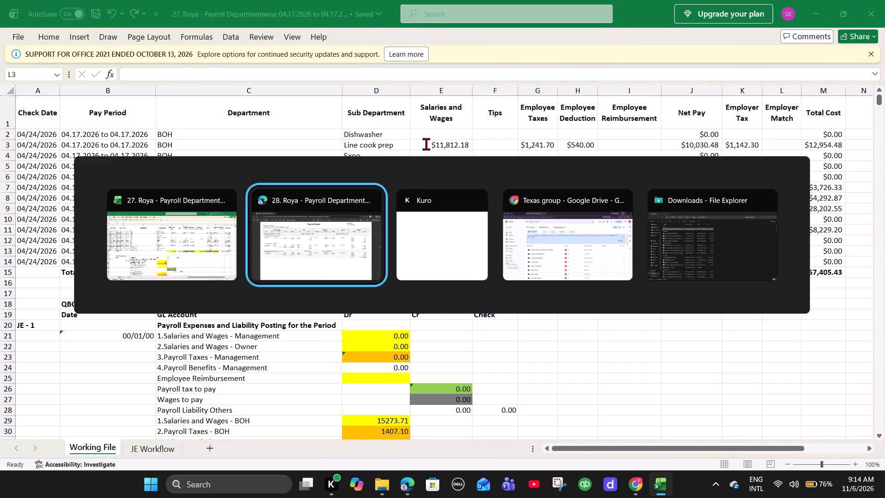
{"action": "scroll", "coordinate": [552, 270], "scroll_direction": "down", "scroll_amount": 10}
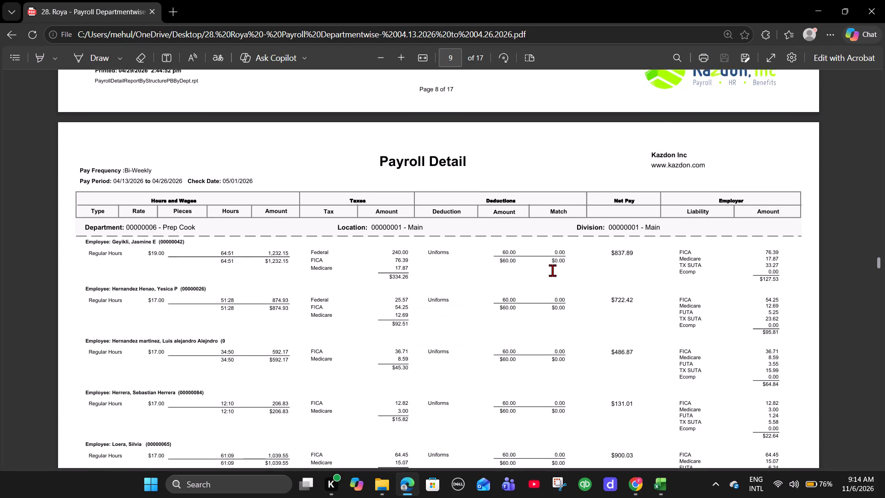
{"action": "scroll", "coordinate": [552, 270], "scroll_direction": "down", "scroll_amount": 6}
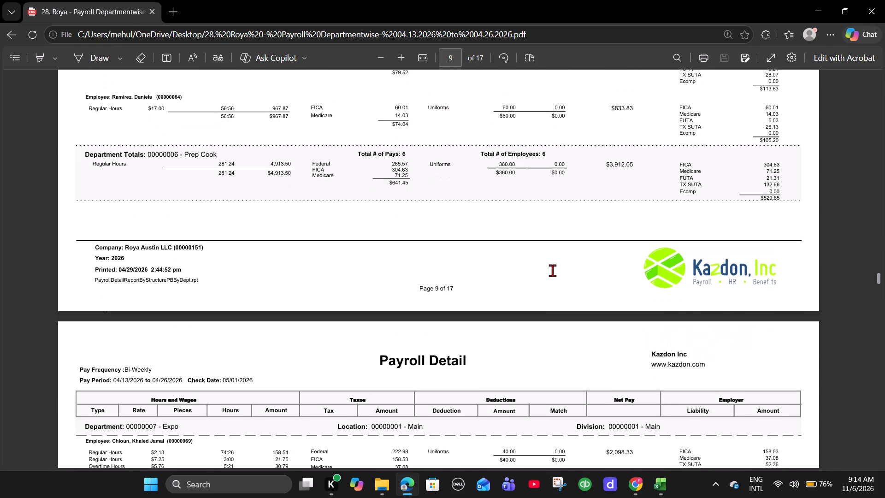
{"action": "scroll", "coordinate": [552, 270], "scroll_direction": "down", "scroll_amount": 1}
{"action": "key", "text": "alt+Tab"}
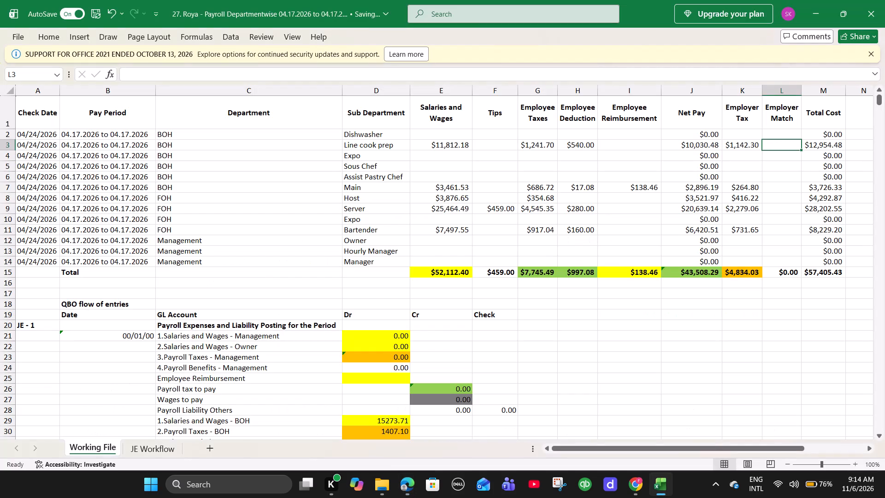
{"action": "left_click", "coordinate": [467, 145]}
{"action": "left_click", "coordinate": [183, 71]}
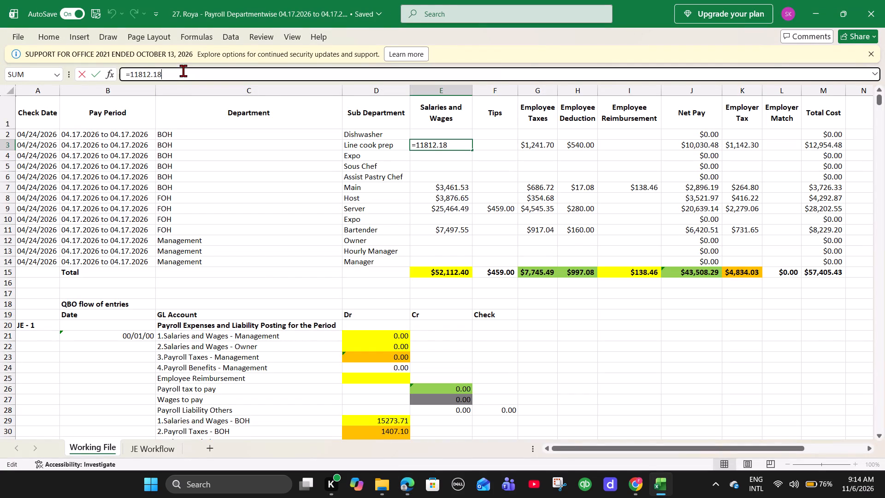
{"action": "key", "text": "plus"}
{"action": "key", "text": "alt+Tab"}
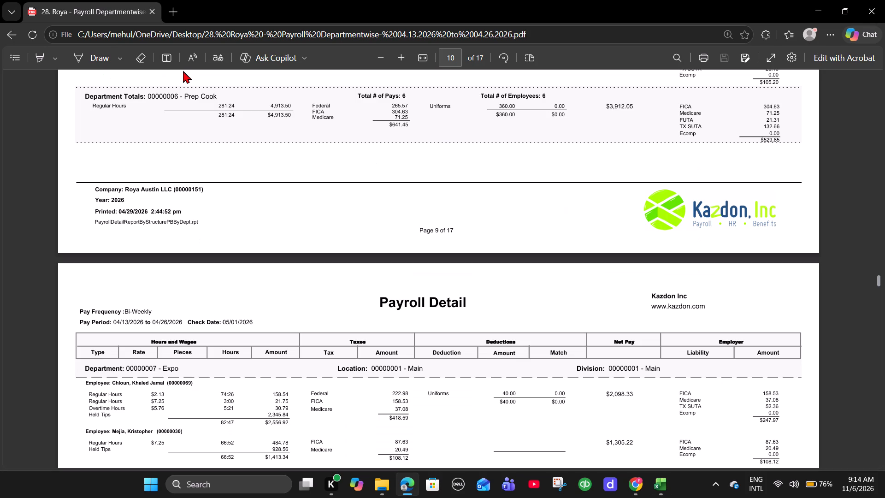
{"action": "key", "text": "alt+Tab"}
{"action": "type", "text": "4913.50"}
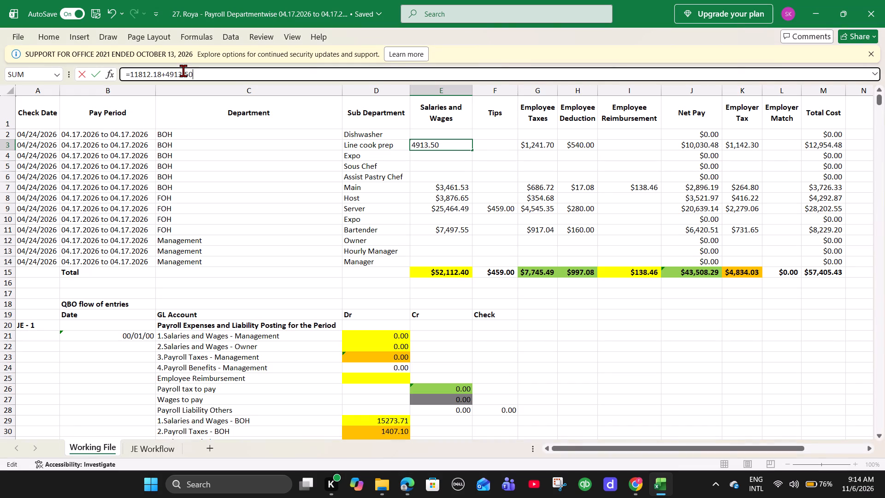
{"action": "key", "text": "Return"}
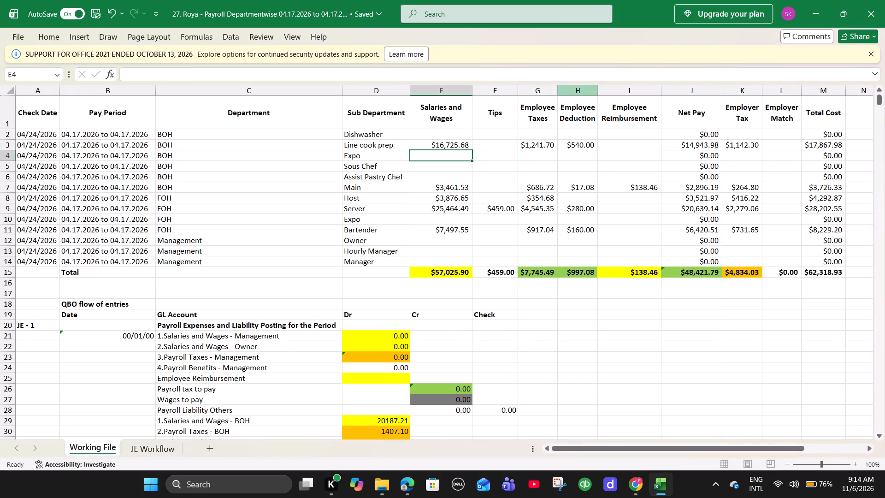
Add the Prep Cook department's employee taxes of 641.45 to the Line cook prep row's Employee Taxes formula.
{"action": "left_click", "coordinate": [544, 145]}
{"action": "key", "text": "alt+Tab"}
{"action": "scroll", "coordinate": [522, 161], "scroll_direction": "up", "scroll_amount": 1}
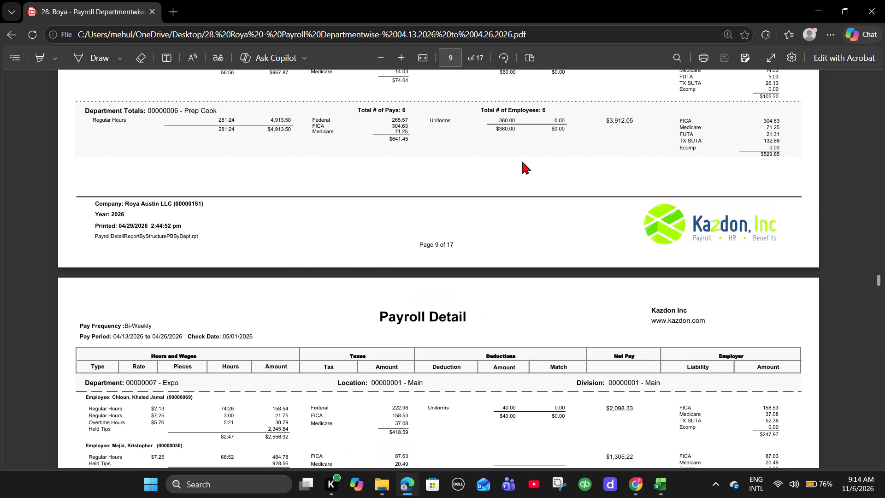
{"action": "key", "text": "alt+Tab"}
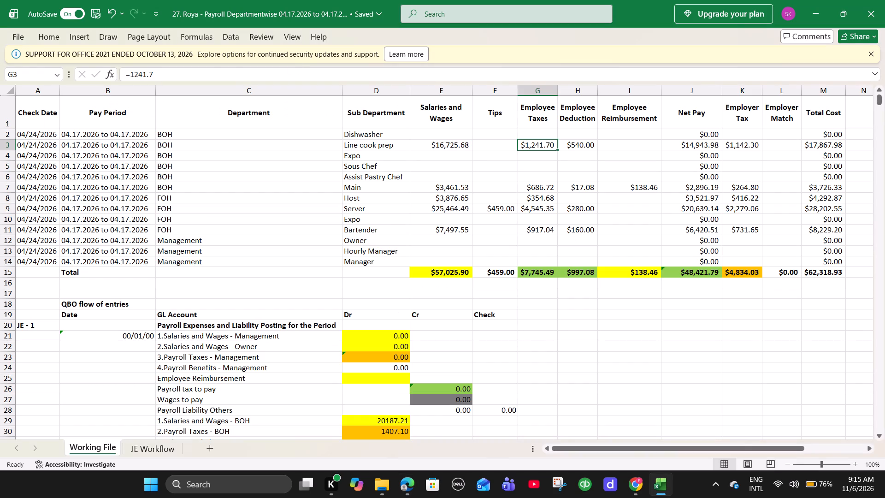
{"action": "left_click", "coordinate": [186, 73]}
{"action": "key", "text": "plus"}
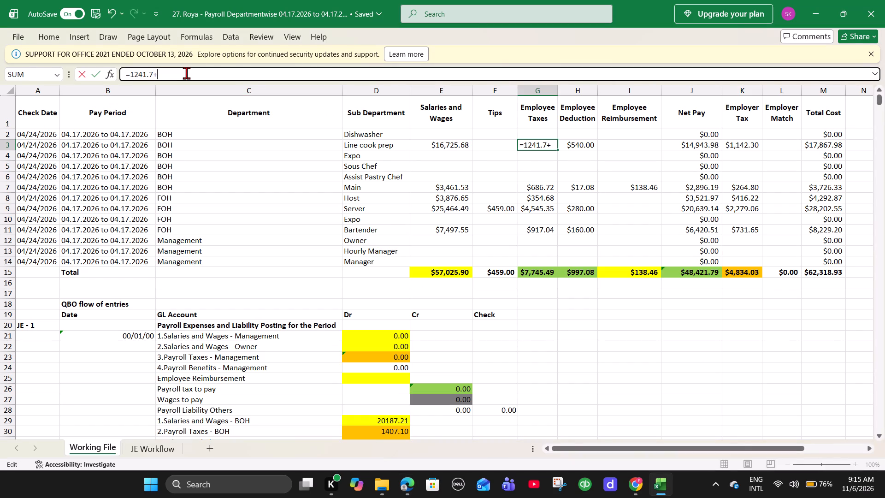
{"action": "type", "text": "641."}
{"action": "key", "text": "alt+Tab"}
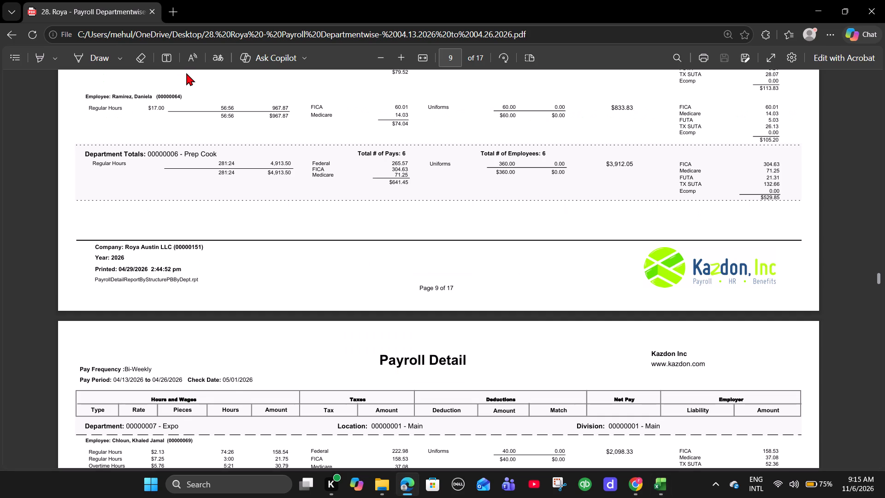
{"action": "key", "text": "alt+Tab"}
{"action": "type", "text": "45"}
{"action": "key", "text": "Return"}
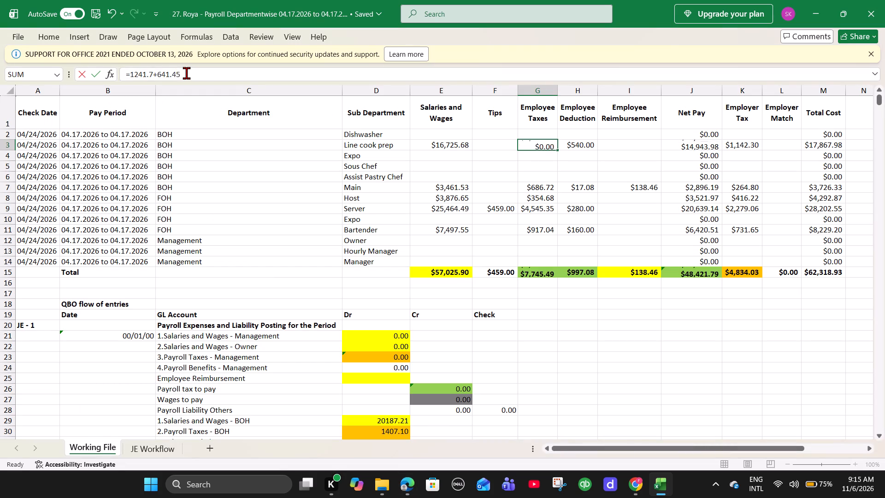
Add the Prep Cook department's uniform deductions of 360 to the Line cook prep row's Employee Deduction formula.
{"action": "key", "text": "alt+Tab"}
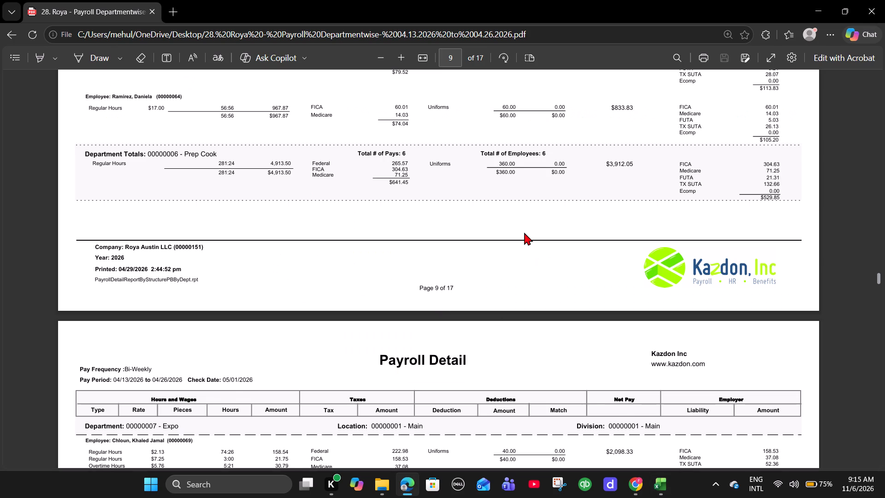
{"action": "scroll", "coordinate": [524, 232], "scroll_direction": "up", "scroll_amount": 1}
{"action": "key", "text": "alt+Tab"}
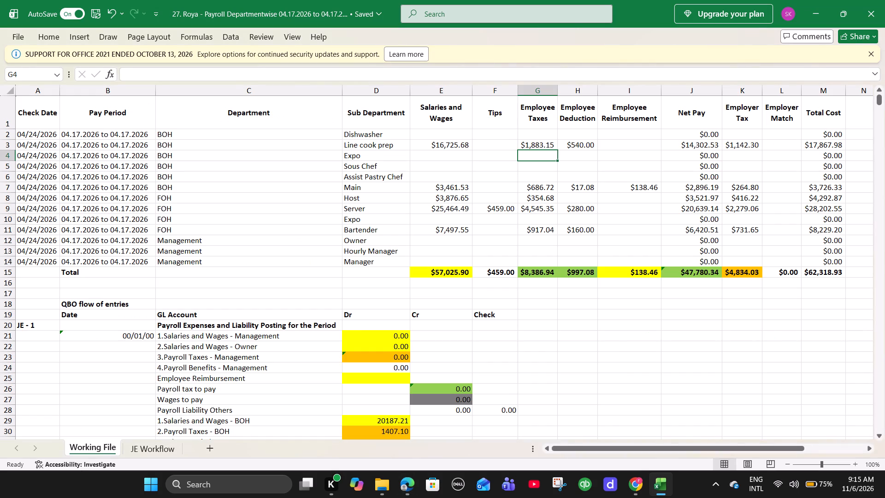
{"action": "left_click", "coordinate": [584, 148]}
{"action": "left_click", "coordinate": [163, 77]}
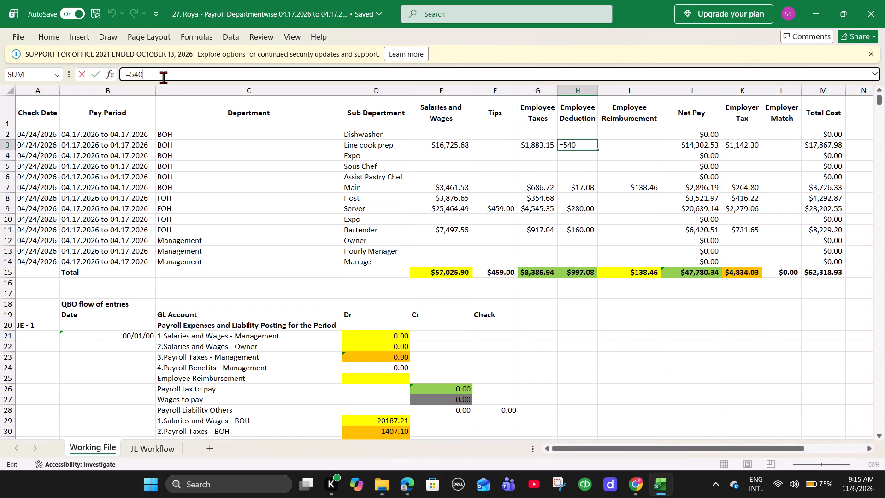
{"action": "type", "text": "+360"}
{"action": "key", "text": "Return"}
Check the Prep Cook totals in the PDF and add the department's employer tax of 529.85 to the Line cook prep row's Employer Tax formula in Excel.
{"action": "key", "text": "alt+Tab"}
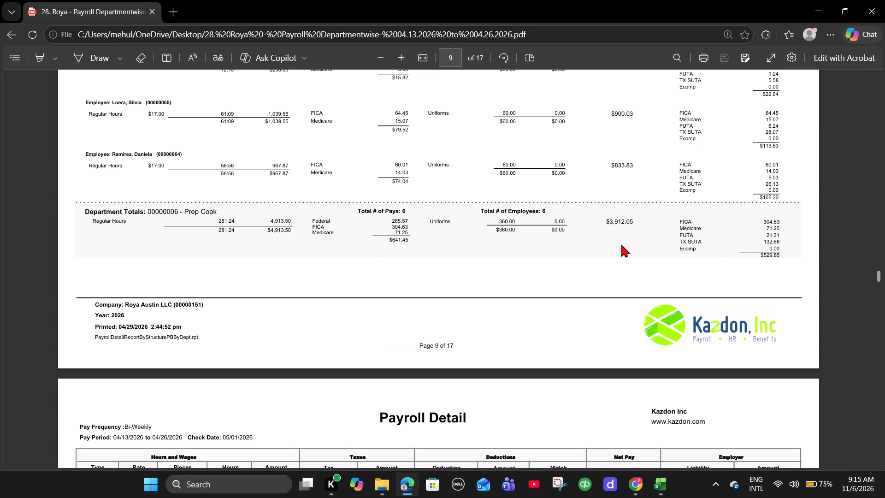
{"action": "key", "text": "alt+Tab"}
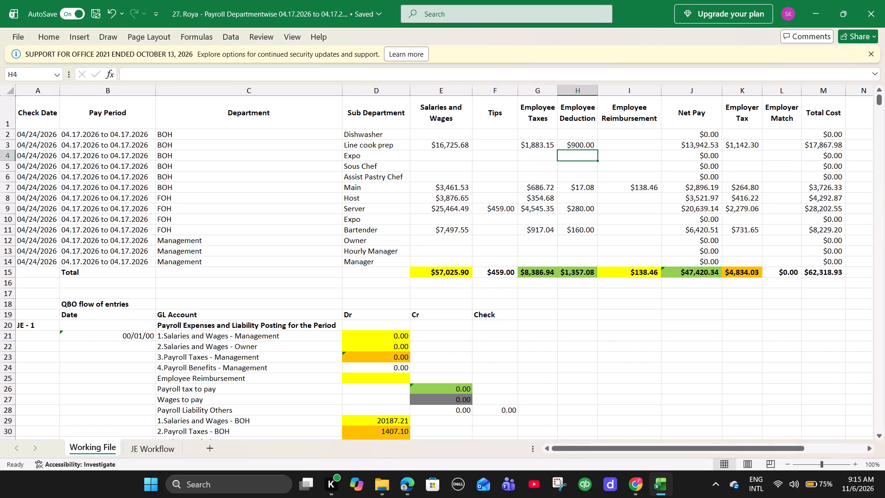
{"action": "key", "text": "alt+Tab"}
{"action": "key", "text": "alt+Tab"}
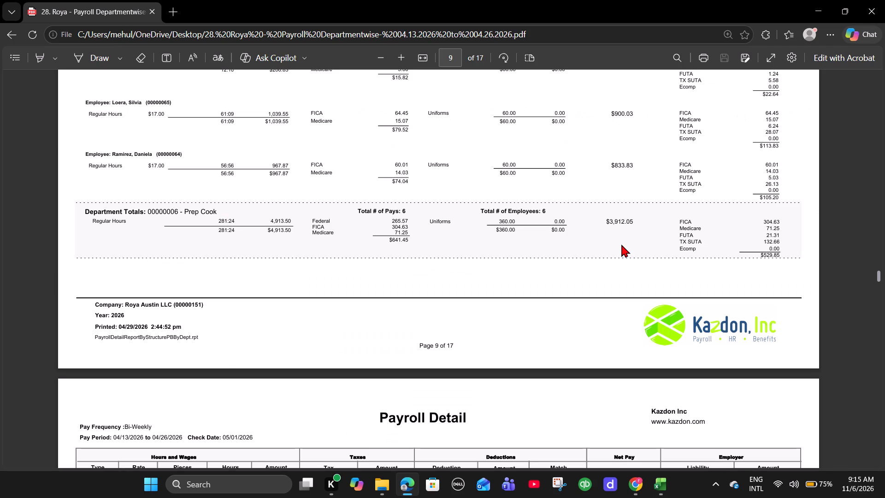
{"action": "left_click", "coordinate": [568, 143]}
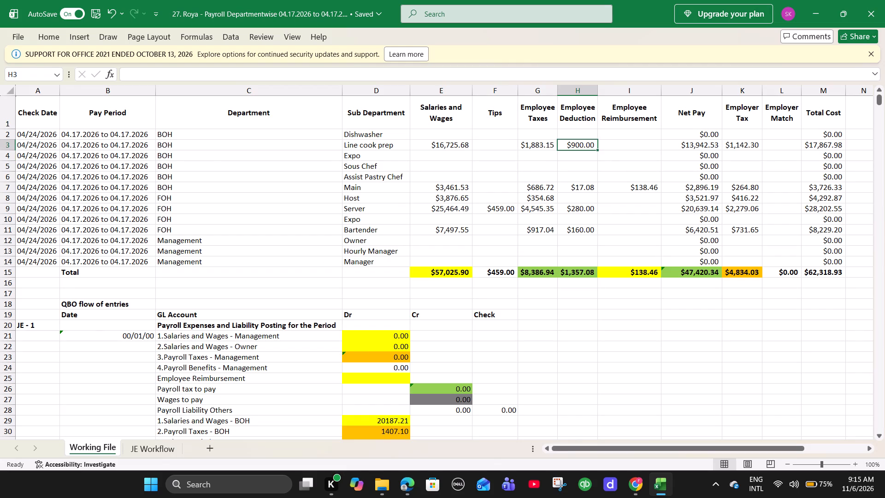
{"action": "key", "text": "alt+Tab"}
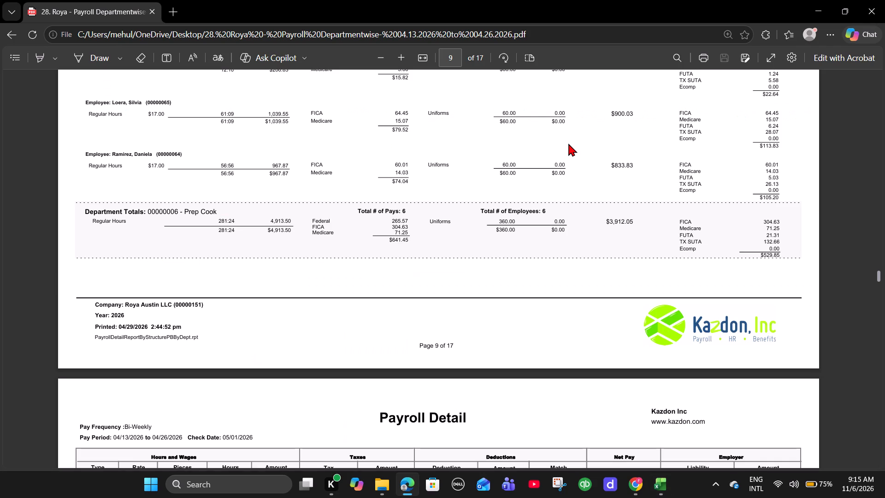
{"action": "key", "text": "alt+Tab"}
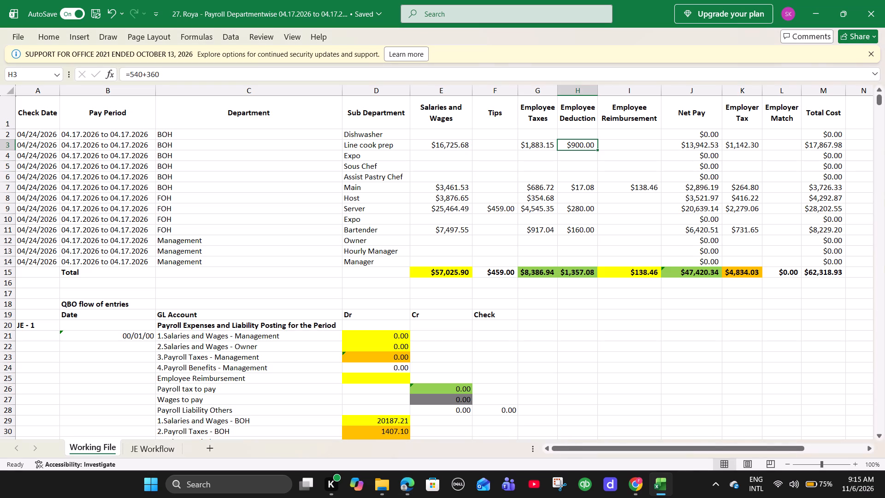
{"action": "key", "text": "Right"}
{"action": "key", "text": "Right"}
{"action": "key", "text": "Right"}
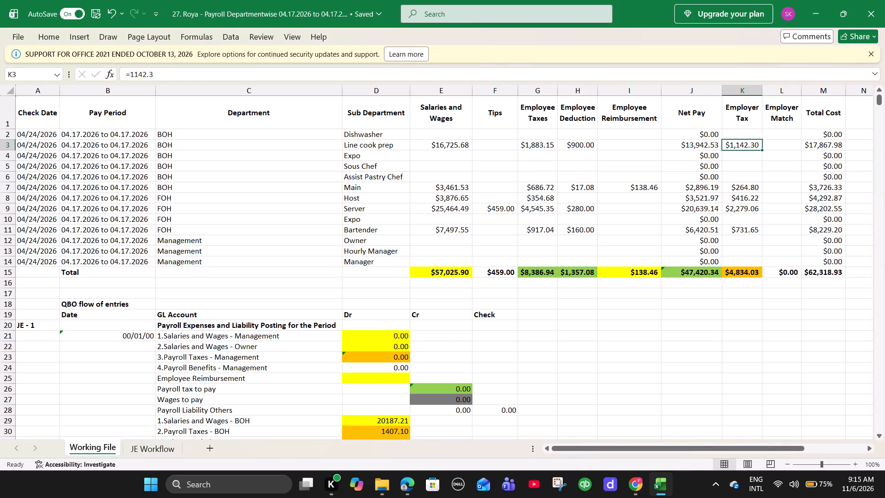
{"action": "left_click", "coordinate": [186, 73]}
{"action": "type", "text": "+529.85"}
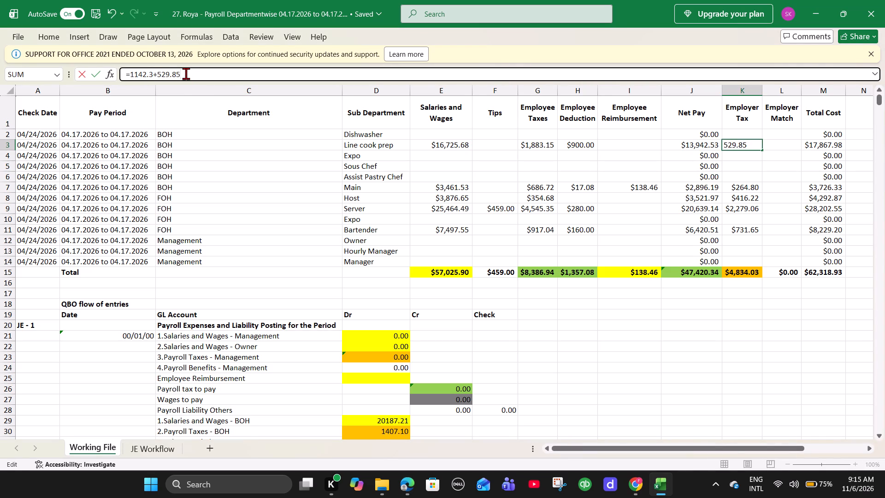
{"action": "key", "text": "Return"}
Find the Expo department totals in the PDF and enter 7489.27 as Salaries and Wages in the BOH Expo row in Excel.
{"action": "key", "text": "alt+Tab"}
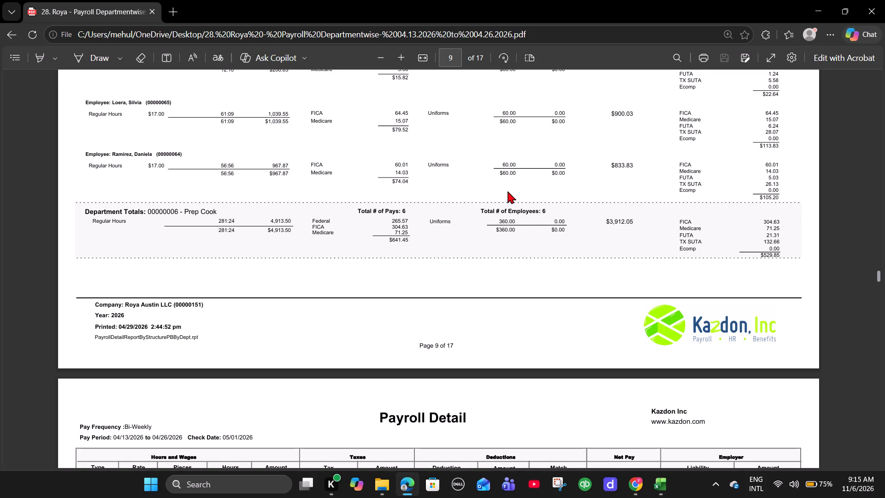
{"action": "scroll", "coordinate": [507, 191], "scroll_direction": "down", "scroll_amount": 9}
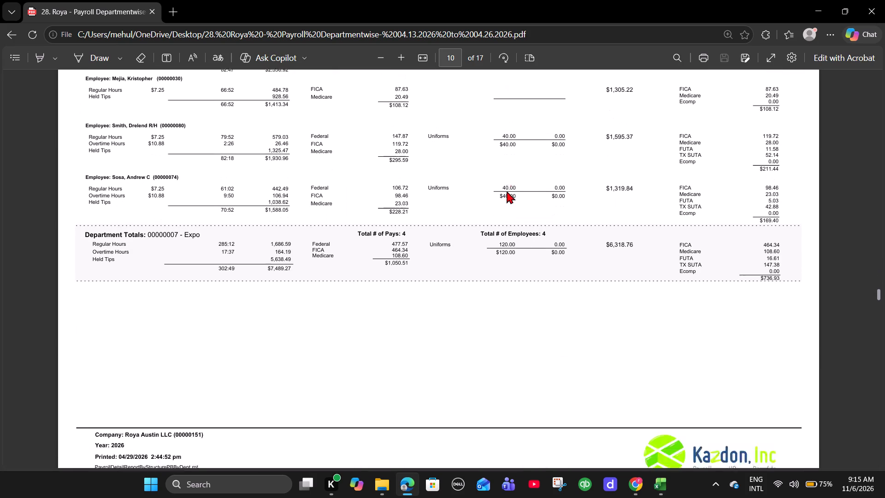
{"action": "scroll", "coordinate": [507, 191], "scroll_direction": "down", "scroll_amount": 1}
{"action": "key", "text": "alt+Tab"}
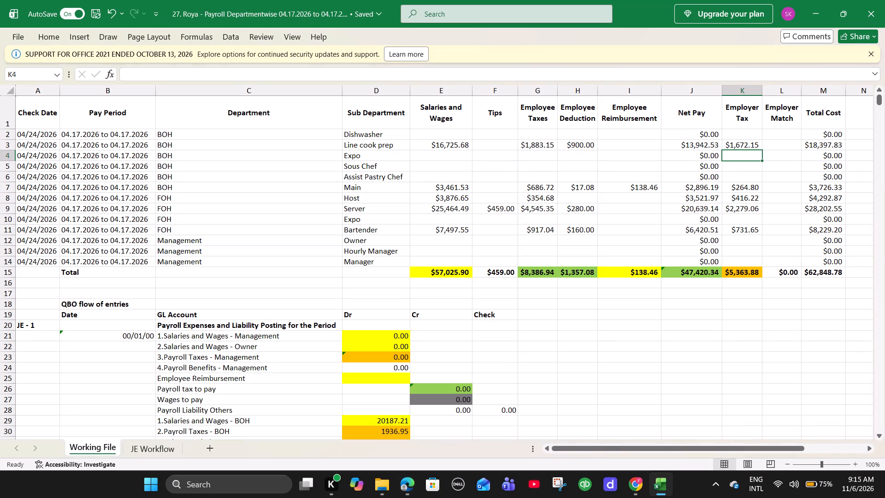
{"action": "left_click", "coordinate": [419, 153]}
{"action": "key", "text": "alt+Tab"}
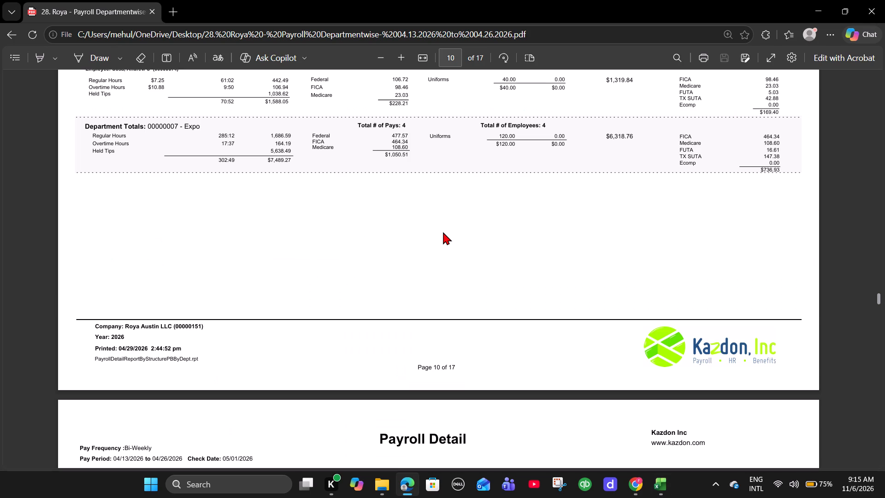
{"action": "key", "text": "alt+Tab"}
{"action": "type", "text": "7489.27"}
{"action": "key", "text": "Right"}
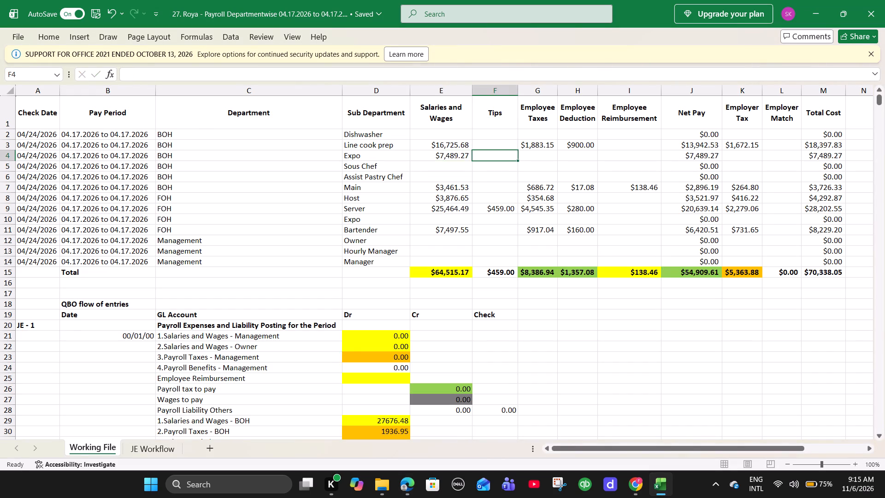
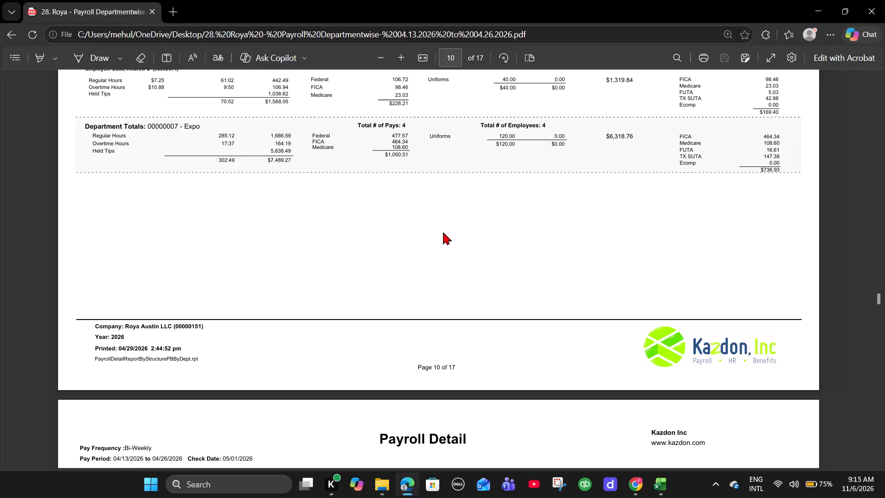
In Excel's BOH Expo row, enter 1050.51 as Employee Taxes and 120 as Employee Deduction from the PDF's Expo totals.
{"action": "key", "text": "alt+Tab"}
{"action": "key", "text": "Right"}
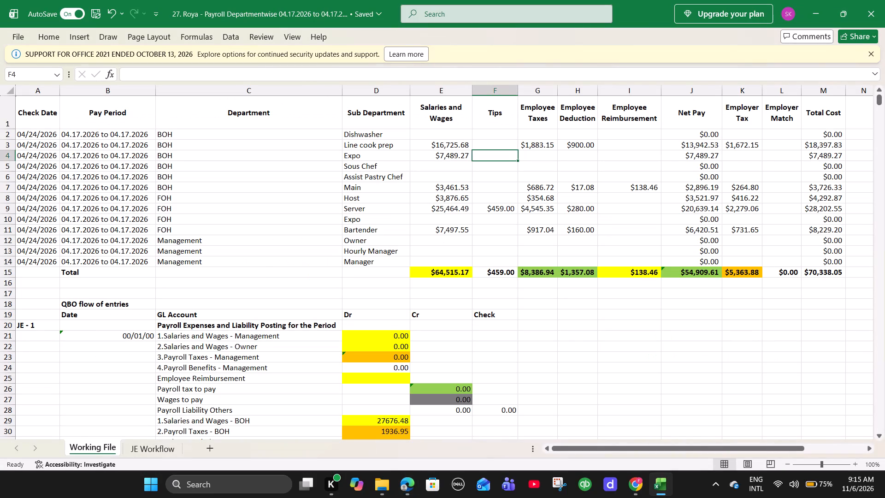
{"action": "type", "text": "1050.51"}
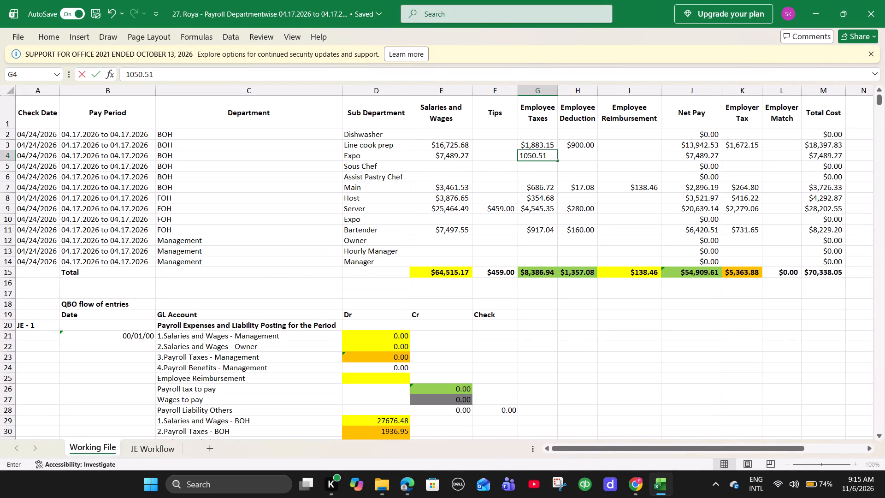
{"action": "key", "text": "Right"}
{"action": "key", "text": "alt+Tab"}
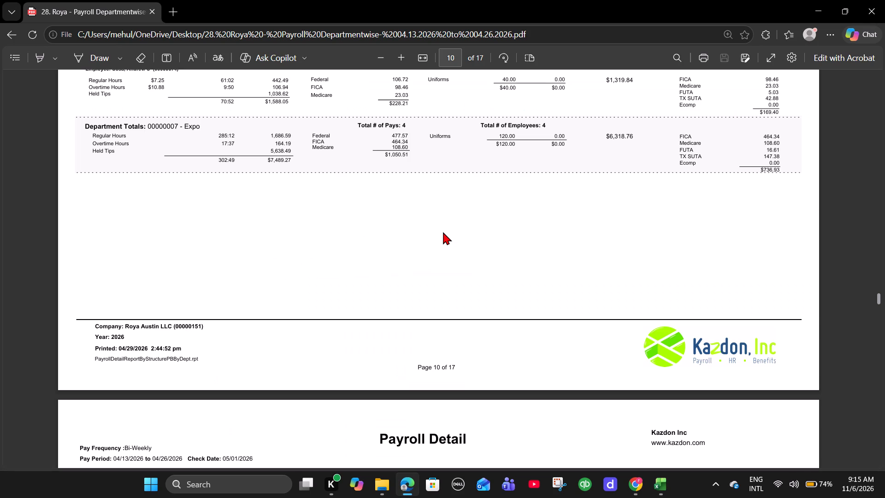
{"action": "key", "text": "alt+Tab"}
{"action": "type", "text": "120"}
{"action": "key", "text": "Right"}
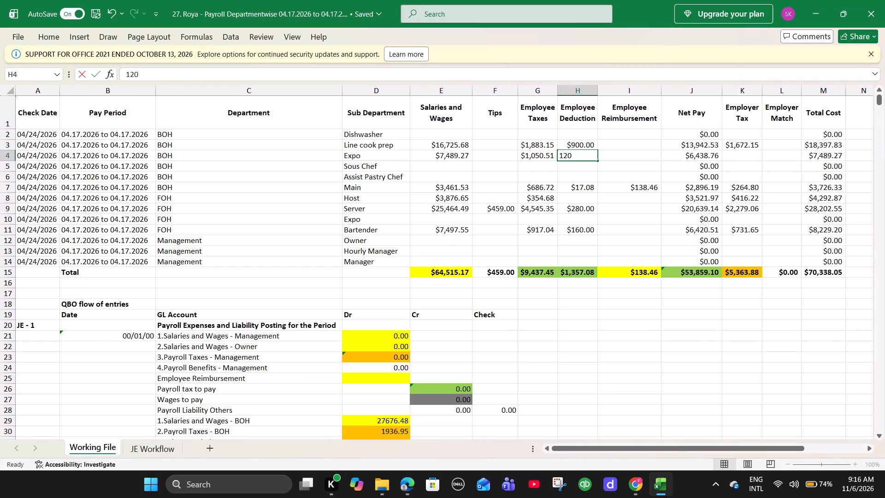
Check the Expo employer liability total in the PDF and enter 736.93 as Employer Tax in Excel's BOH Expo row.
{"action": "key", "text": "alt+Tab"}
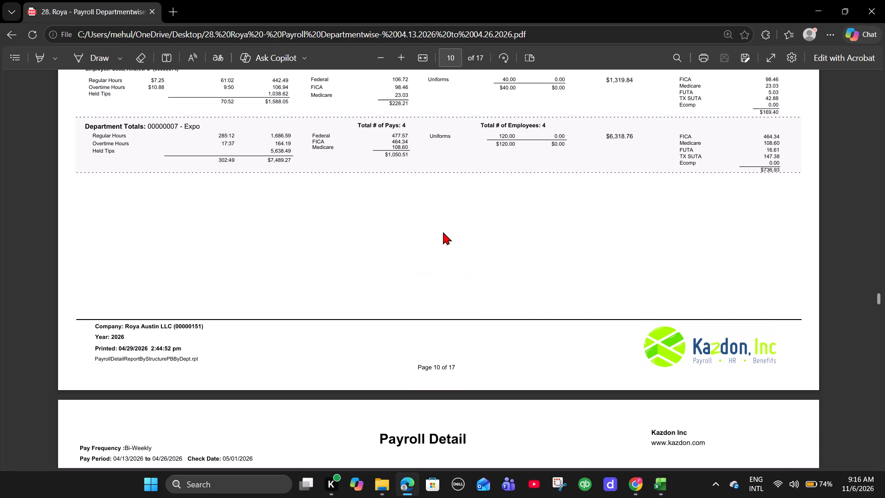
{"action": "key", "text": "alt+Tab"}
{"action": "key", "text": "Right"}
{"action": "key", "text": "Right"}
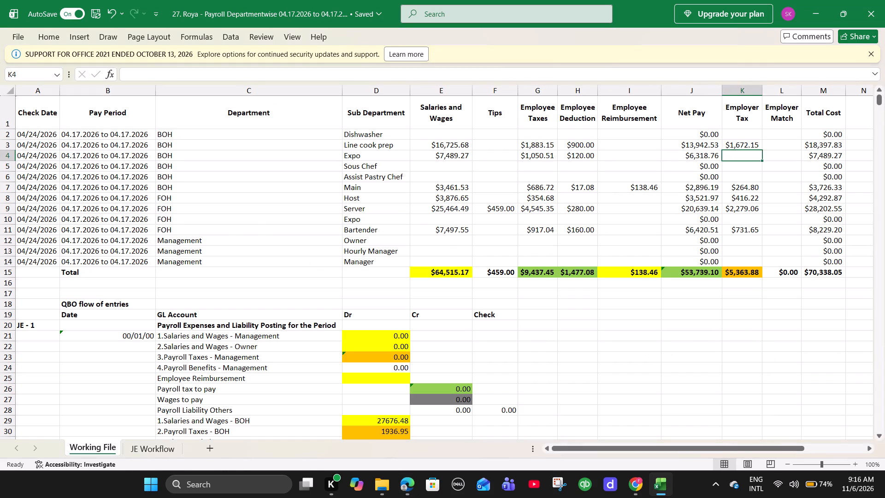
{"action": "key", "text": "alt+Tab"}
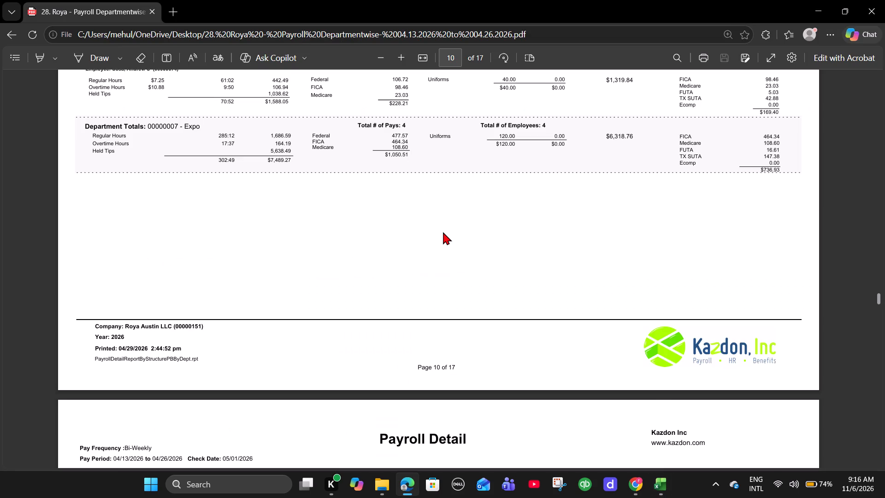
{"action": "key", "text": "alt+Tab"}
{"action": "type", "text": "736."}
{"action": "key", "text": "alt+Tab"}
{"action": "key", "text": "alt+Tab"}
{"action": "type", "text": "93"}
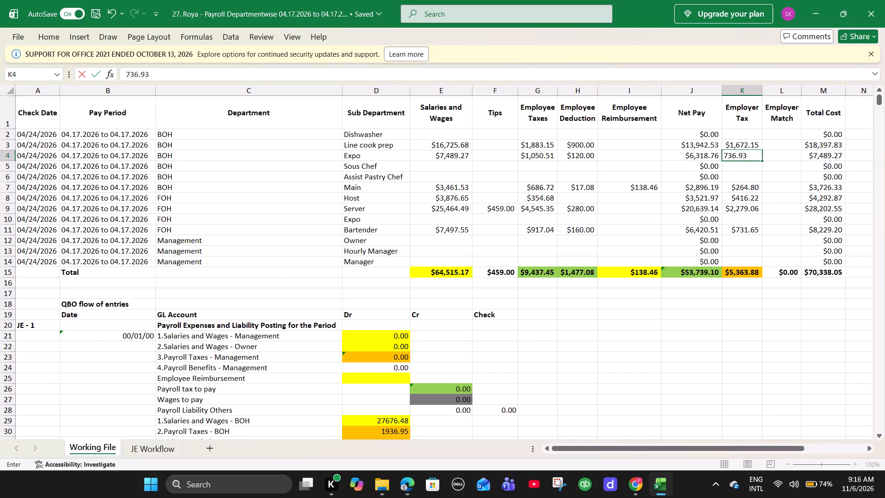
{"action": "key", "text": "Right"}
Find the Sous Chef department totals in the PDF and enter 2692.30 as Salaries and Wages in Excel's BOH Sous Chef row.
{"action": "key", "text": "alt+Tab"}
{"action": "scroll", "coordinate": [443, 232], "scroll_direction": "down", "scroll_amount": 6}
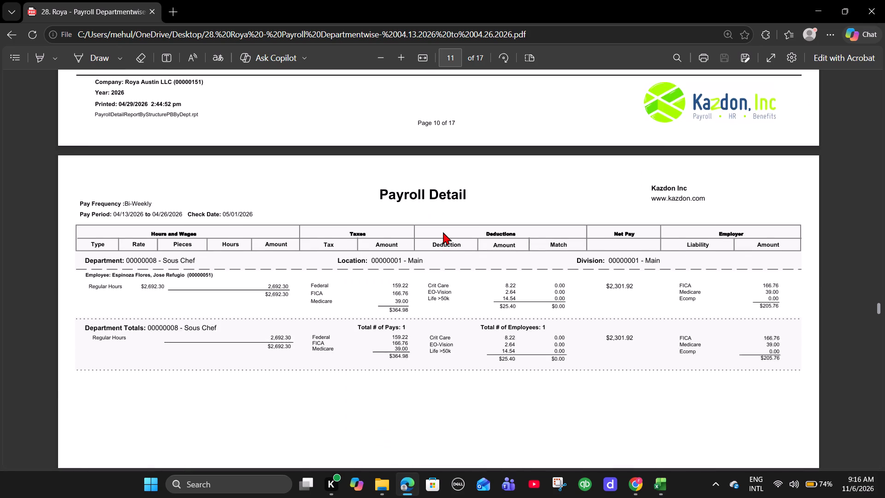
{"action": "scroll", "coordinate": [443, 232], "scroll_direction": "down", "scroll_amount": 1}
{"action": "key", "text": "alt+Tab"}
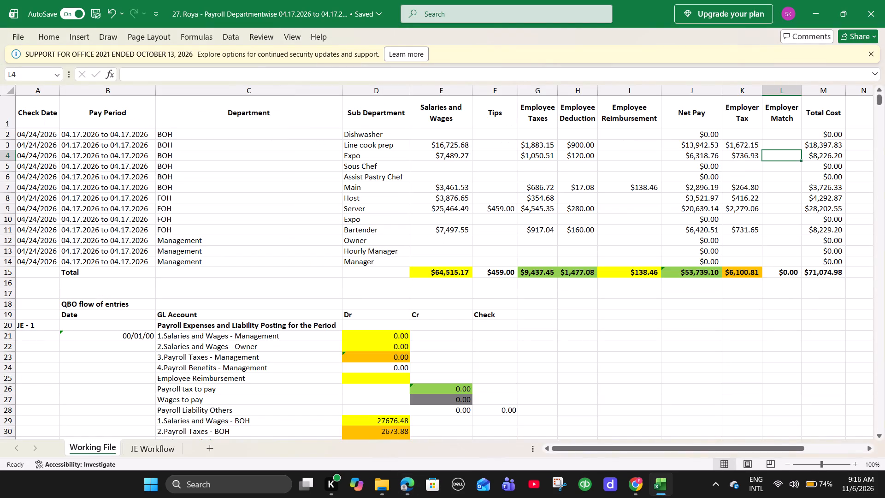
{"action": "left_click", "coordinate": [426, 168]}
{"action": "key", "text": "alt+Tab"}
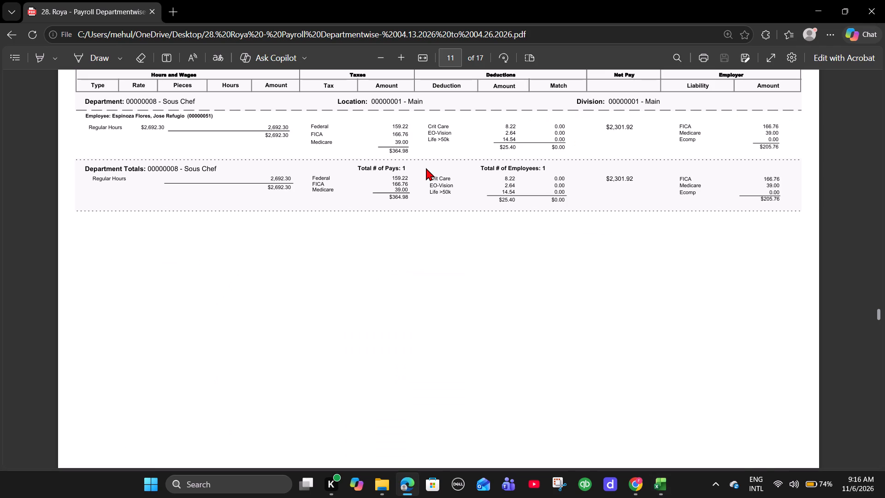
{"action": "key", "text": "alt+Tab"}
{"action": "type", "text": "26"}
{"action": "type", "text": "92.30"}
{"action": "key", "text": "Right"}
Enter the Sous Chef department's Employee Taxes of 364.98 and Employee Deduction of 25.40 from the PDF in Excel's Sous Chef row.
{"action": "key", "text": "alt+Tab"}
{"action": "key", "text": "alt+Tab"}
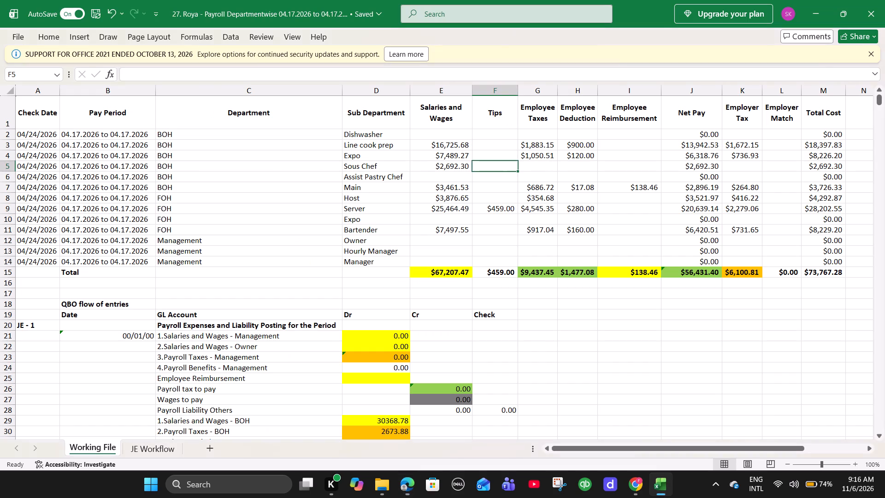
{"action": "key", "text": "Right"}
{"action": "type", "text": "364.98"}
{"action": "key", "text": "Right"}
{"action": "key", "text": "alt+Tab"}
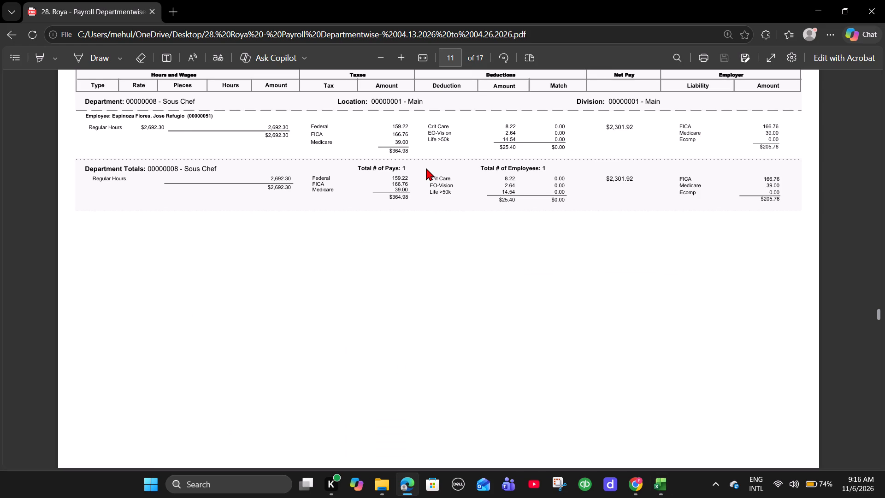
{"action": "key", "text": "alt+Tab"}
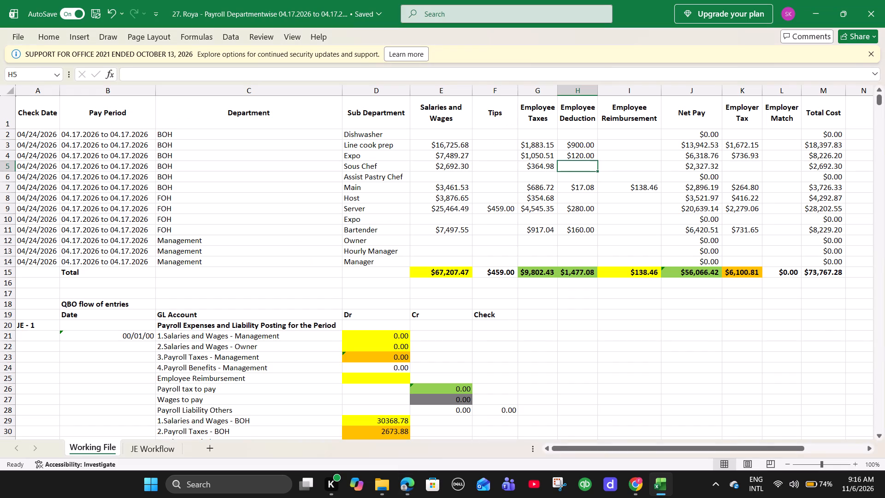
{"action": "type", "text": "25.40"}
{"action": "key", "text": "Right"}
Check the Sous Chef employer liability total in the PDF and enter 205.76 as Employer Tax in Excel's Sous Chef row.
{"action": "key", "text": "alt+Tab"}
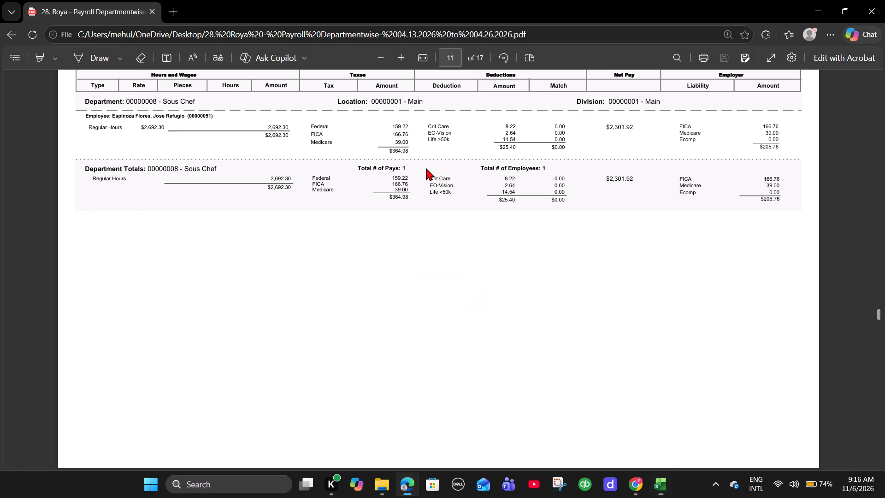
{"action": "key", "text": "alt+Tab"}
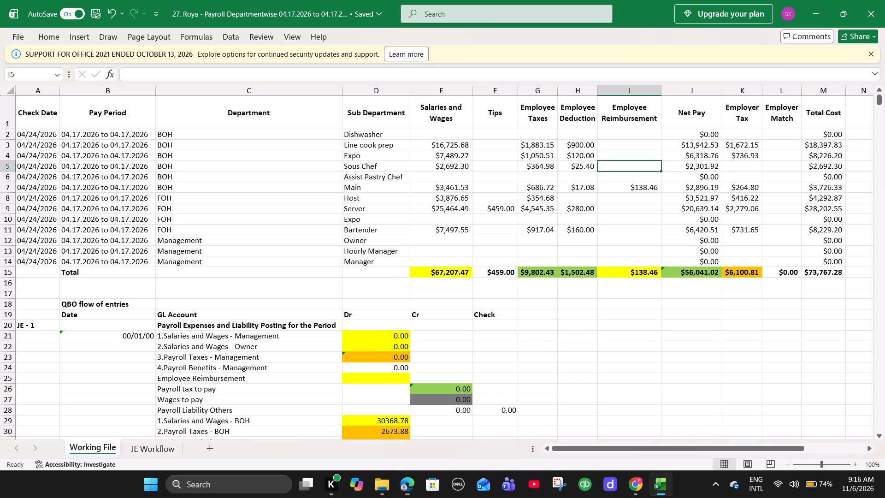
{"action": "key", "text": "Right"}
{"action": "key", "text": "Right"}
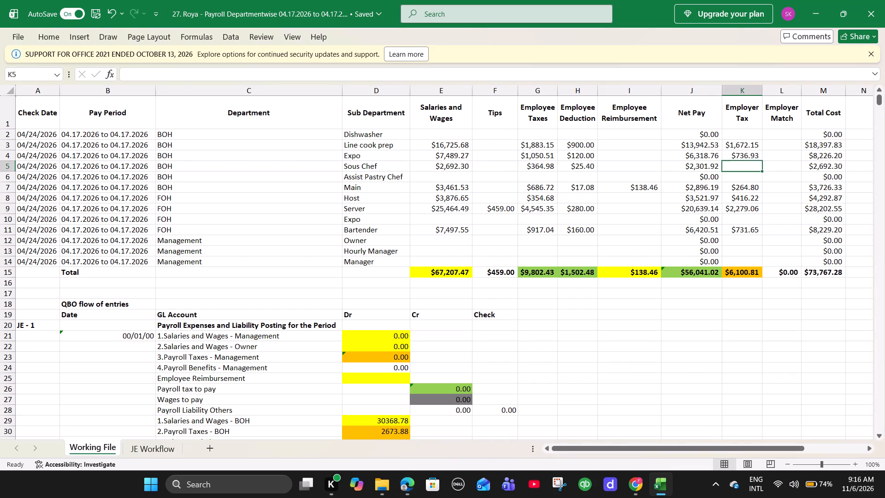
{"action": "key", "text": "alt+Tab"}
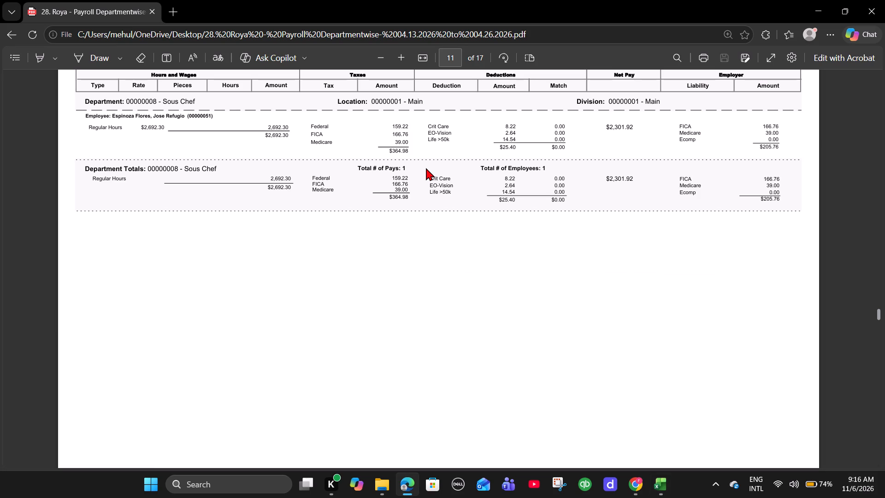
{"action": "key", "text": "alt+Tab"}
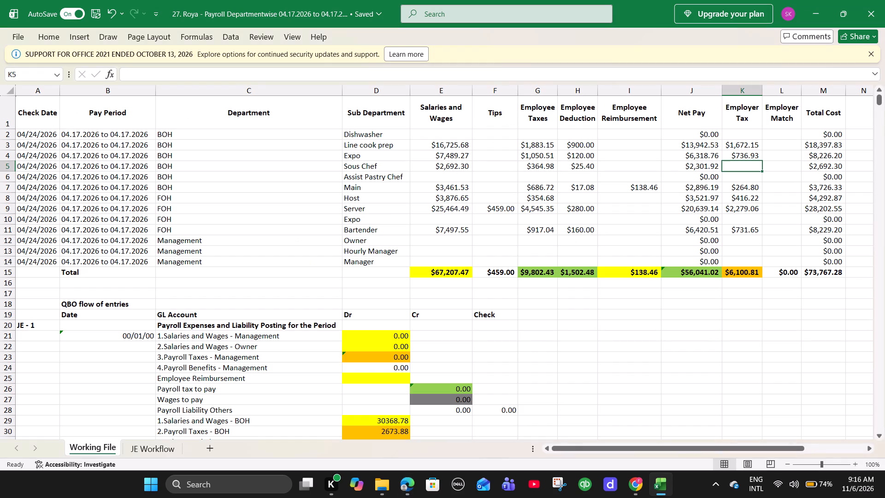
{"action": "type", "text": "205.76"}
{"action": "key", "text": "Right"}
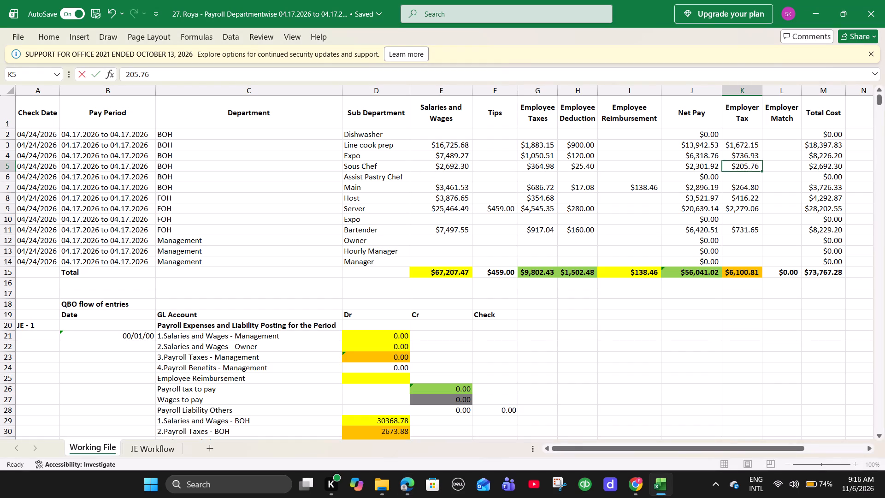
Find the Dishwasher department totals in the PDF and enter 4309.43 as Salaries and Wages in Excel's BOH Dishwasher row.
{"action": "key", "text": "alt+Tab"}
{"action": "scroll", "coordinate": [420, 213], "scroll_direction": "down", "scroll_amount": 9}
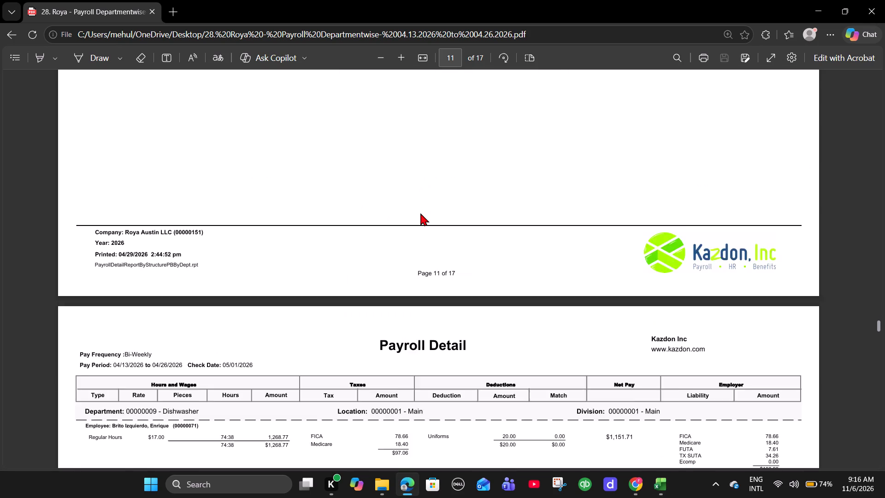
{"action": "scroll", "coordinate": [420, 213], "scroll_direction": "down", "scroll_amount": 5}
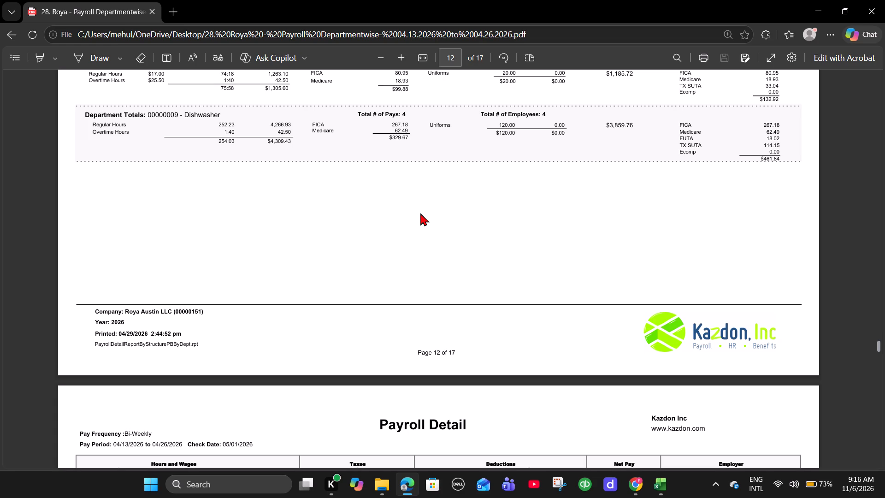
{"action": "key", "text": "alt+Tab"}
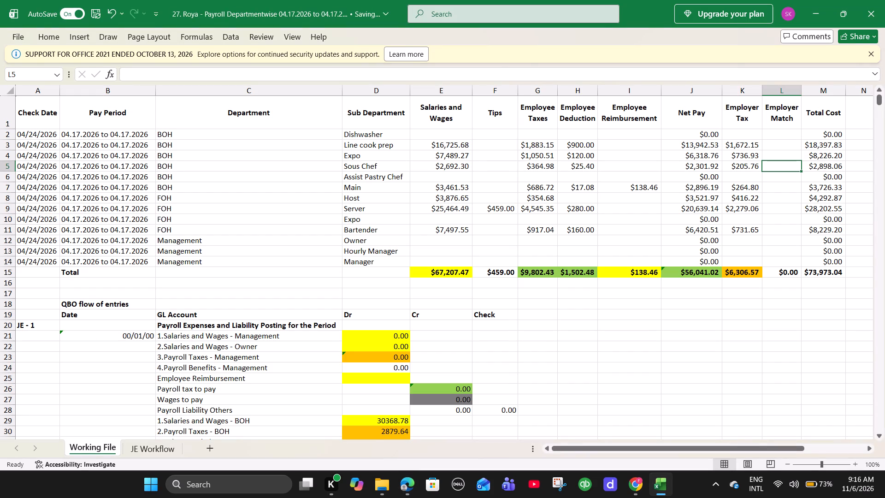
{"action": "left_click", "coordinate": [414, 135]}
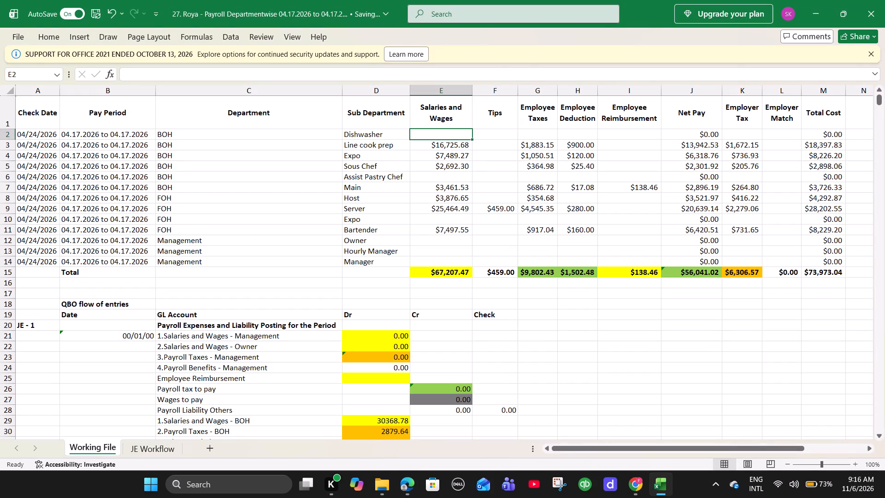
{"action": "key", "text": "alt+Tab"}
{"action": "scroll", "coordinate": [469, 226], "scroll_direction": "up", "scroll_amount": 1}
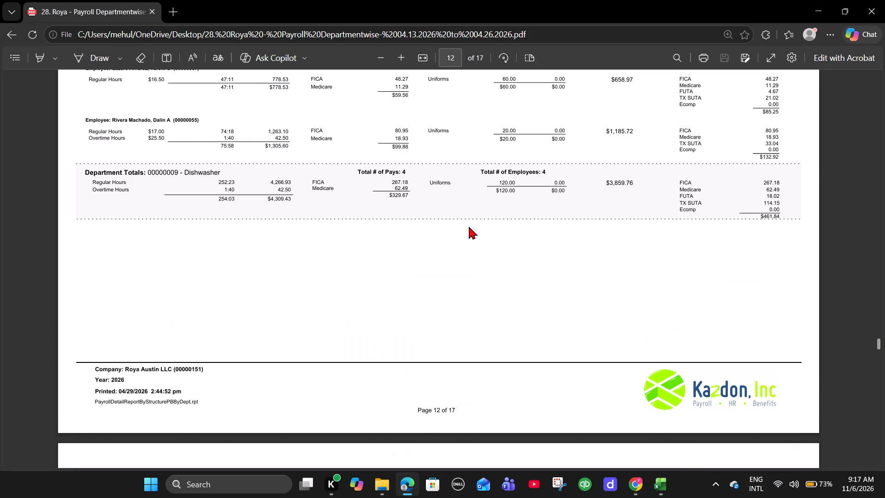
{"action": "key", "text": "alt+Tab"}
{"action": "type", "text": "4309.43"}
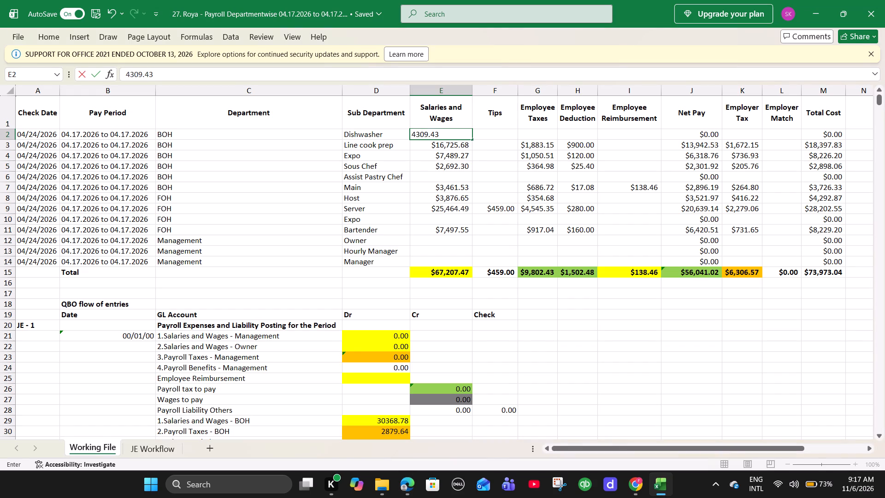
{"action": "key", "text": "Right"}
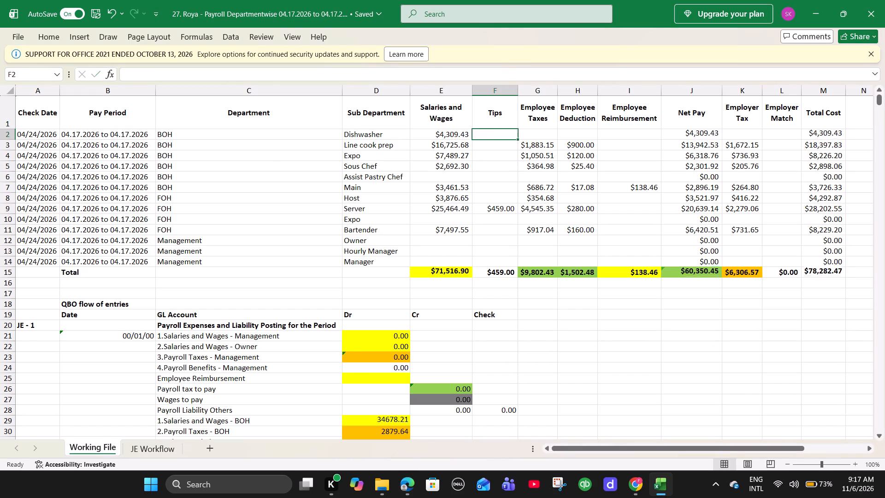
Check the Dishwasher tax total in the PDF and enter 329.67 as Employee Taxes in Excel's BOH Dishwasher row.
{"action": "key", "text": "alt+Tab"}
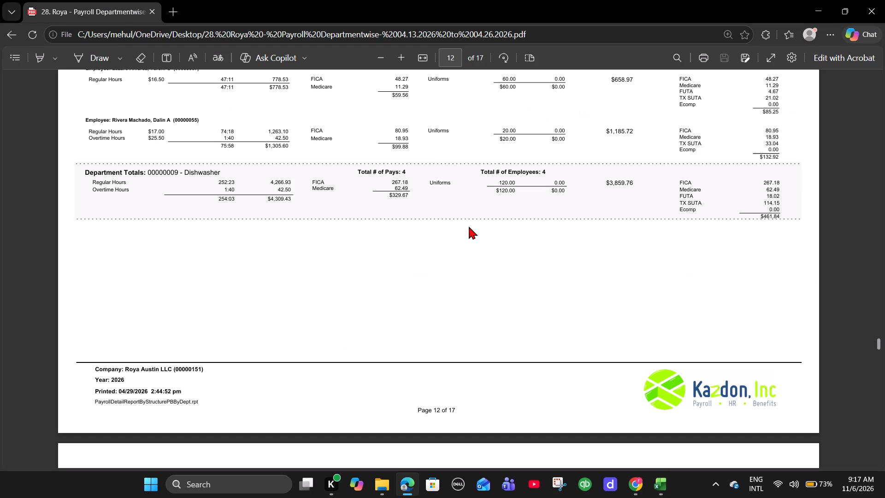
{"action": "key", "text": "alt+Tab"}
{"action": "key", "text": "Right"}
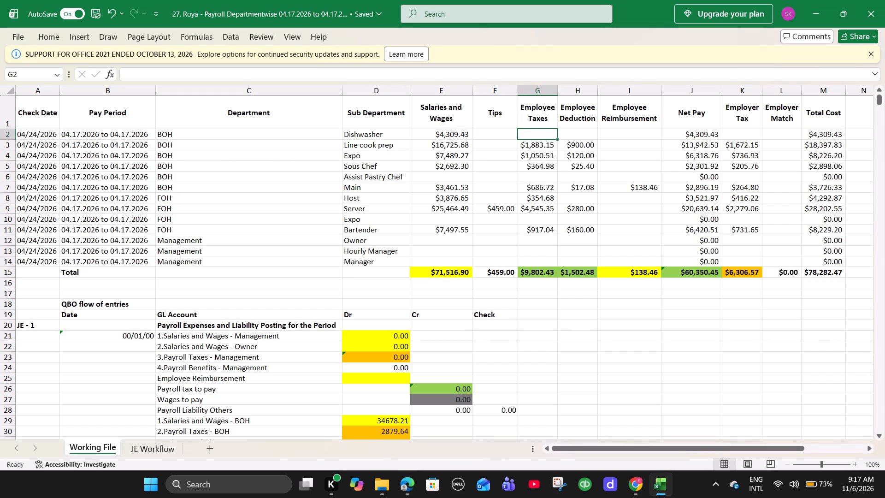
{"action": "type", "text": "329."}
{"action": "key", "text": "alt+Tab"}
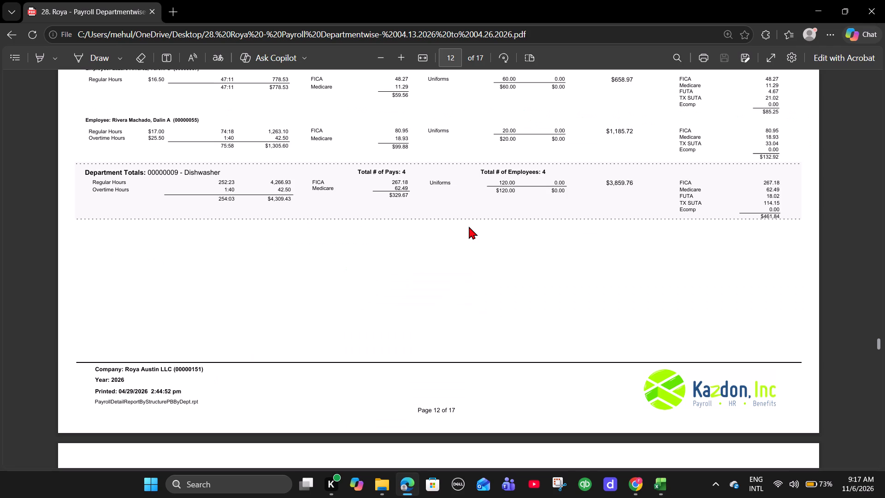
{"action": "key", "text": "alt+Tab"}
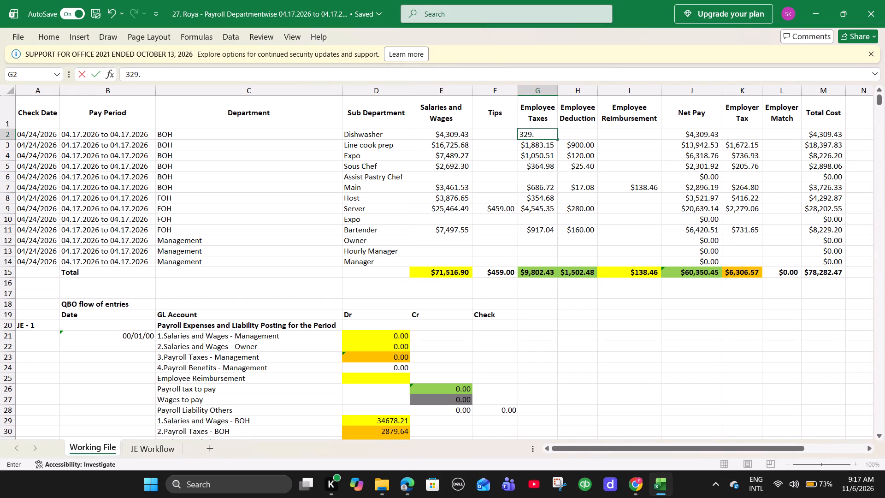
{"action": "key", "text": "6"}
{"action": "key", "text": "7"}
{"action": "key", "text": "Right"}
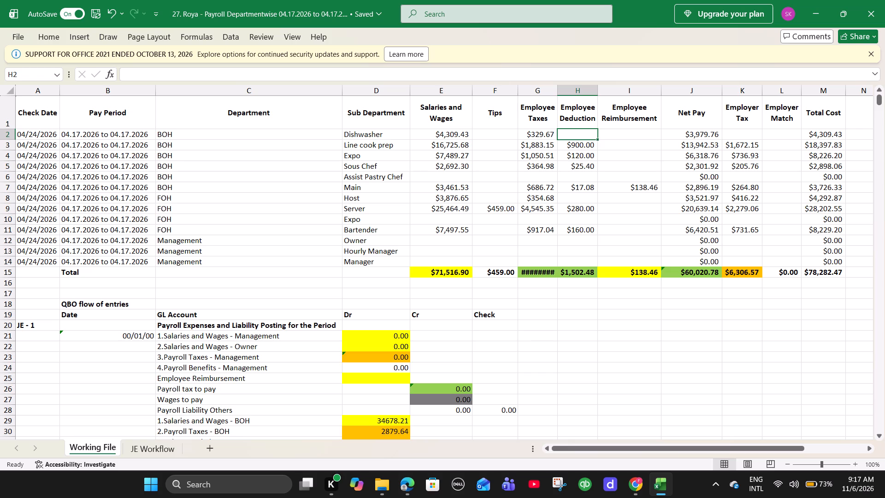
Check the Dishwasher deduction total in the PDF and enter 120 as Employee Deduction in Excel's BOH Dishwasher row.
{"action": "key", "text": "alt+Tab"}
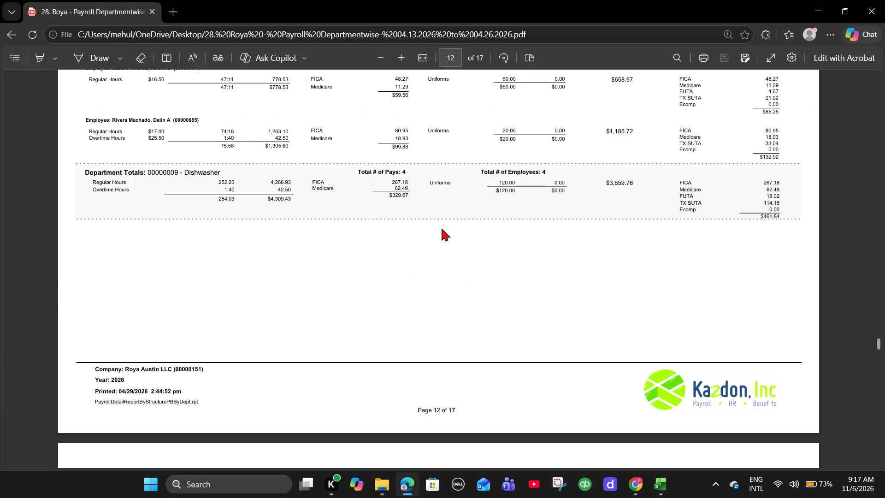
{"action": "key", "text": "alt+Tab"}
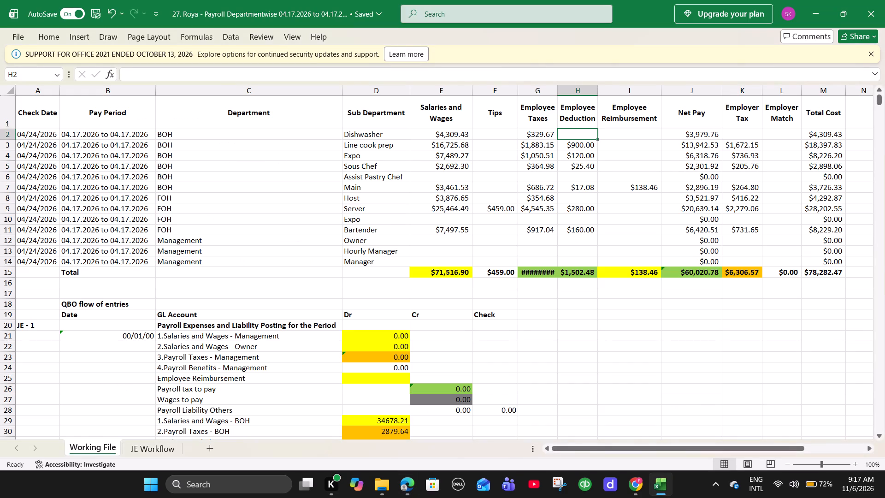
{"action": "type", "text": "120"}
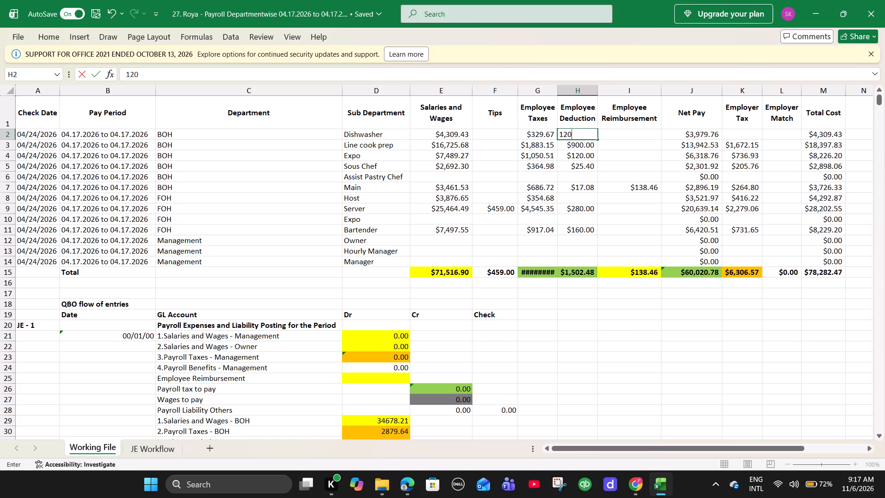
{"action": "key", "text": "alt+Tab"}
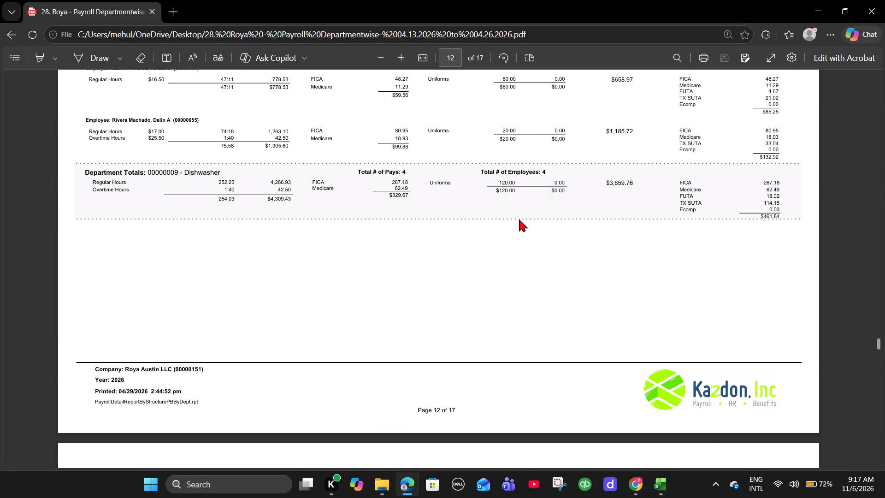
{"action": "key", "text": "alt+Tab"}
{"action": "key", "text": "Right"}
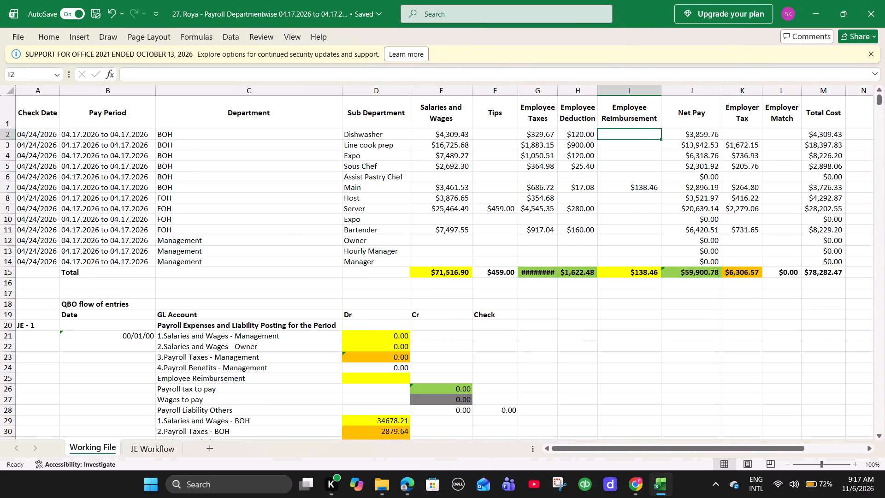
Check the Dishwasher employer liability total in the PDF and enter 461.84 as Employer Tax in Excel's BOH Dishwasher row.
{"action": "key", "text": "Right"}
{"action": "key", "text": "Right"}
{"action": "key", "text": "alt+Tab"}
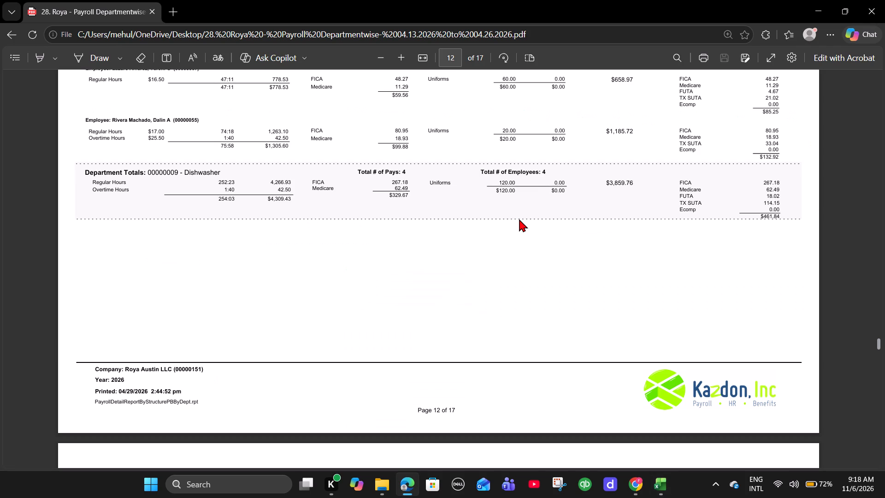
{"action": "key", "text": "alt+Tab"}
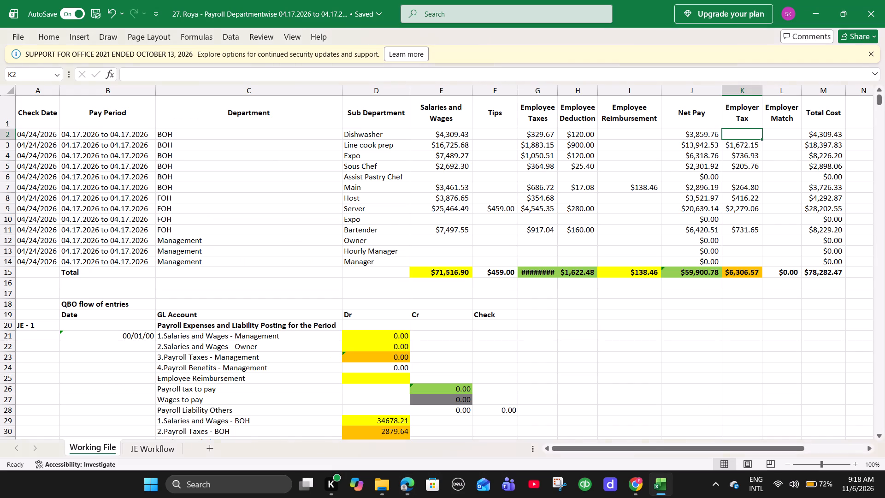
{"action": "type", "text": "461."}
{"action": "key", "text": "alt+Tab"}
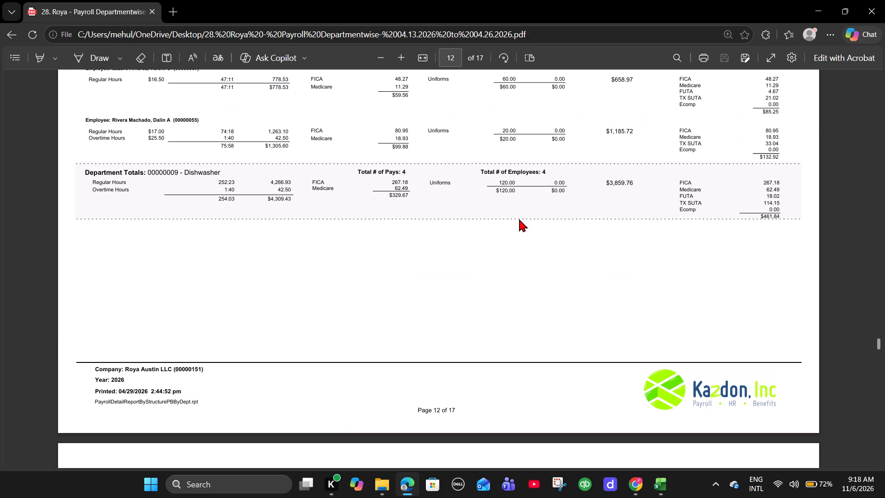
{"action": "key", "text": "alt+Tab"}
{"action": "type", "text": "84"}
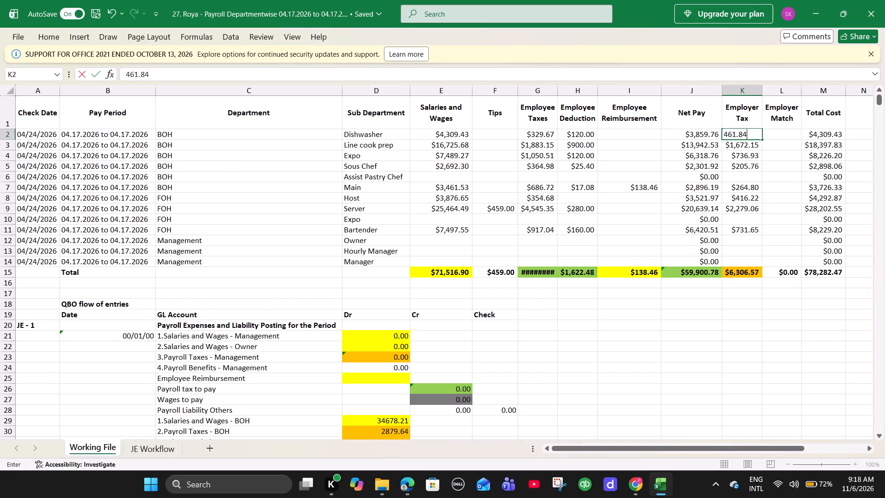
{"action": "key", "text": "Right"}
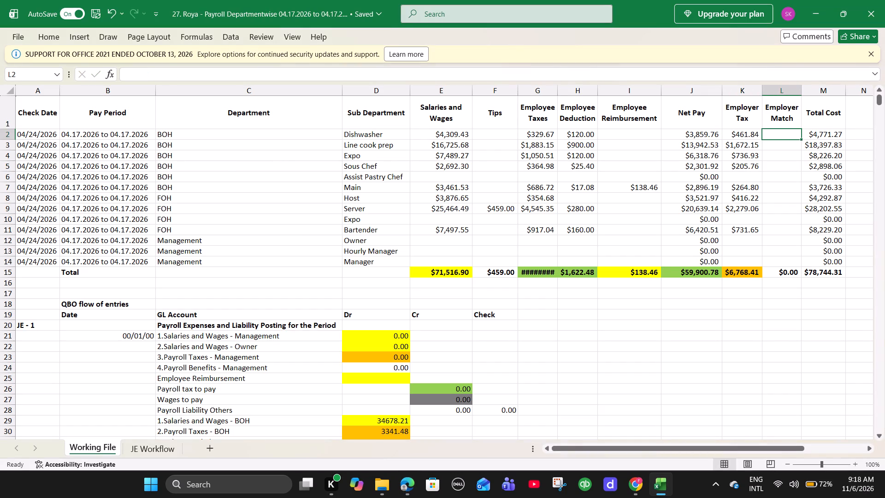
Re-enter the existing Employee Taxes sum formula in the Total row so the column widens to fit its figure.
{"action": "double_click", "coordinate": [545, 275]}
{"action": "left_click", "coordinate": [549, 317]}
{"action": "double_click", "coordinate": [543, 274]}
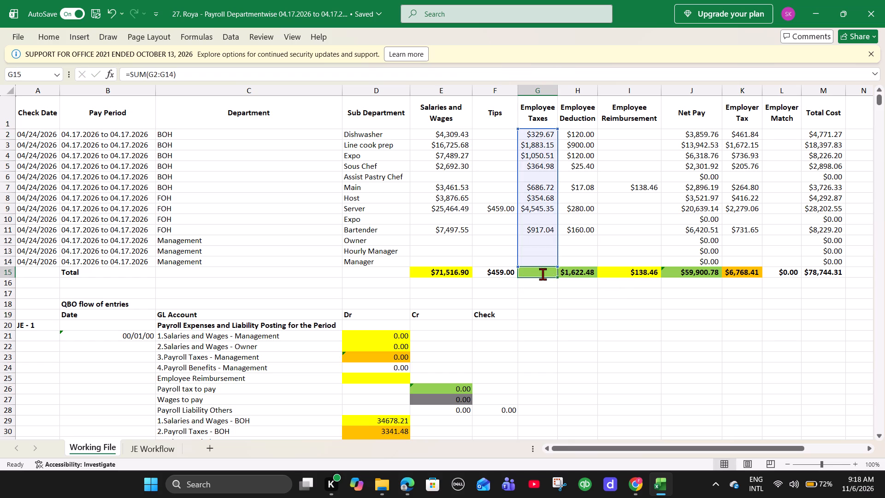
{"action": "key", "text": "Return"}
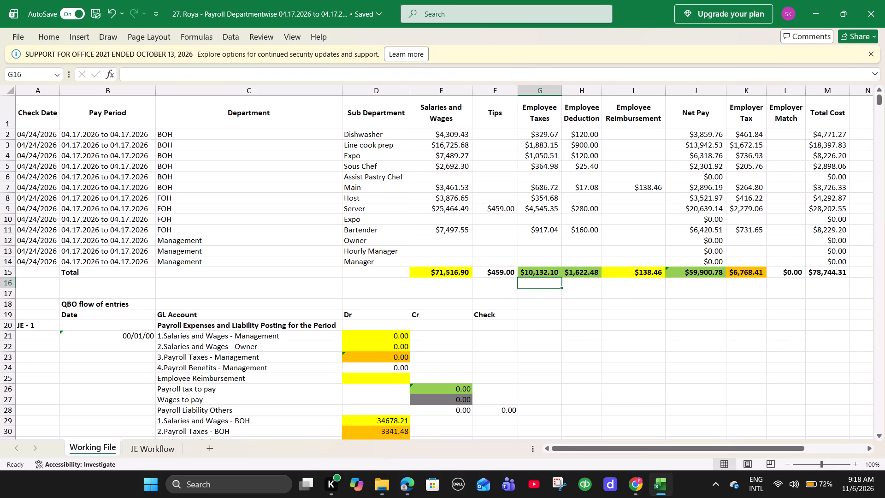
Find the General Manager department totals in the PDF and enter =3269.23 as Salaries and Wages in Excel's Management Manager row.
{"action": "key", "text": "alt+Tab"}
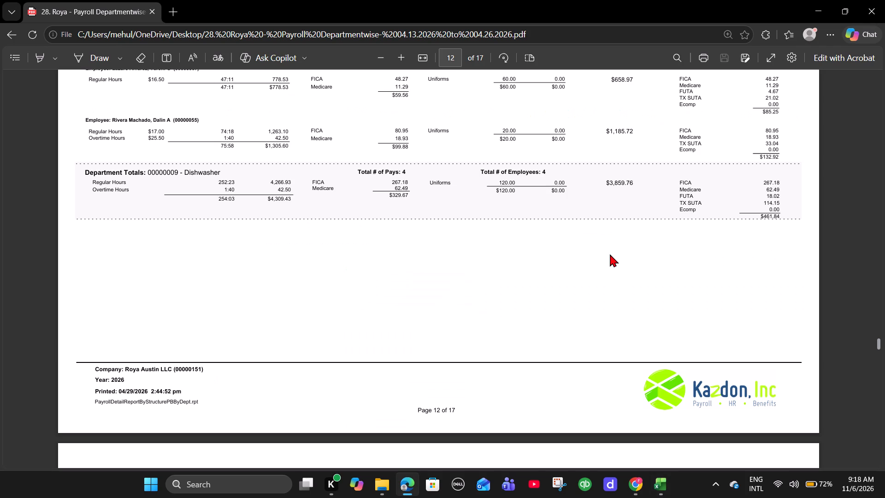
{"action": "scroll", "coordinate": [610, 254], "scroll_direction": "down", "scroll_amount": 7}
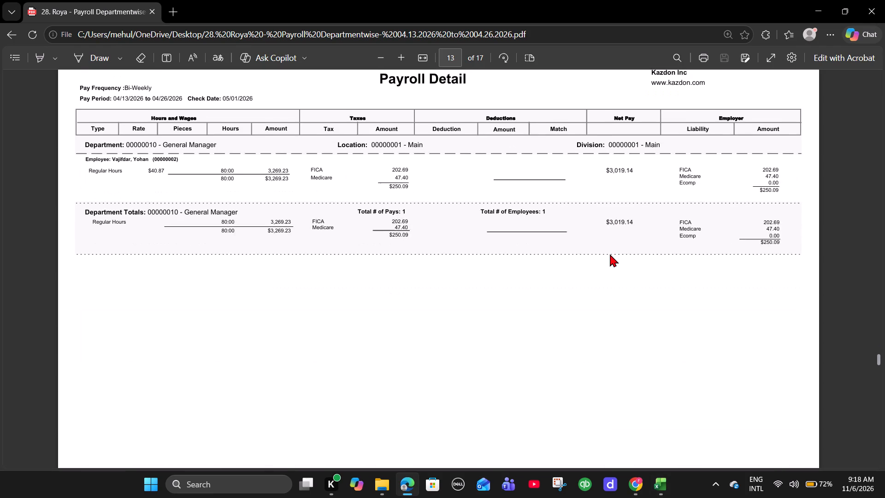
{"action": "scroll", "coordinate": [610, 254], "scroll_direction": "down", "scroll_amount": 1}
{"action": "key", "text": "alt+Tab"}
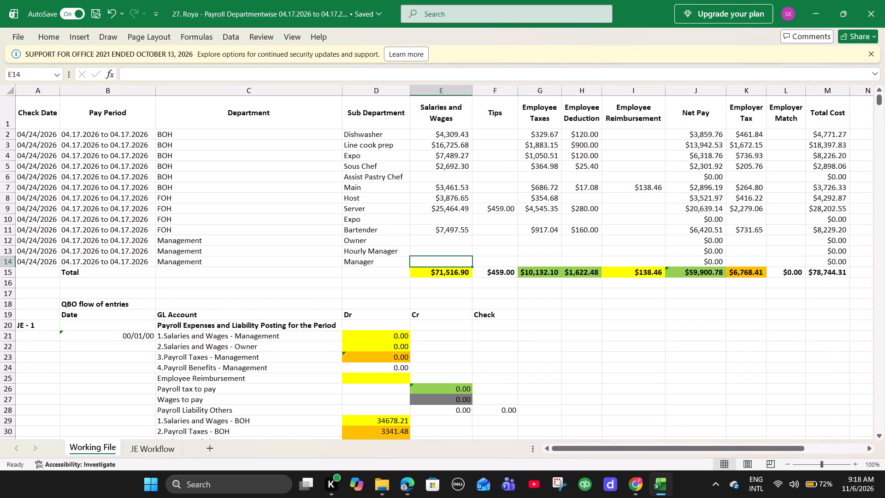
{"action": "left_click", "coordinate": [438, 264]}
{"action": "key", "text": "equal"}
{"action": "key", "text": "alt+Tab"}
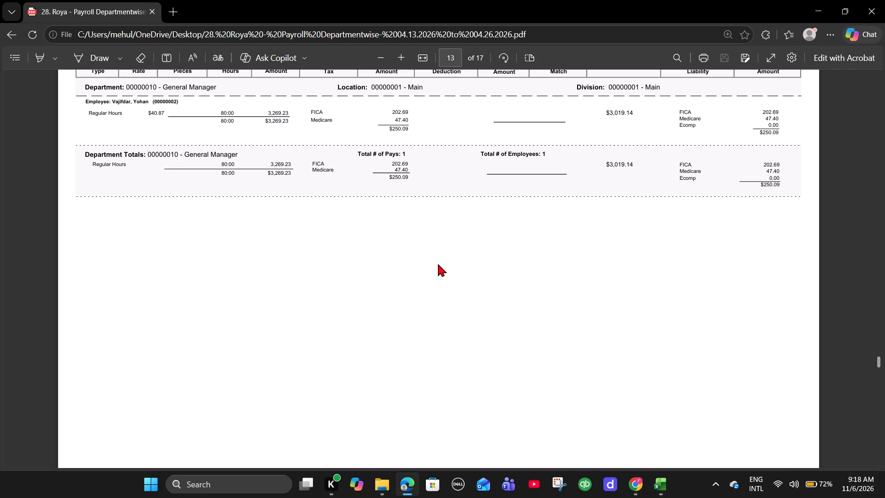
{"action": "key", "text": "alt+Tab"}
{"action": "type", "text": "3269.23"}
{"action": "key", "text": "Right"}
Check the General Manager tax total in the PDF and enter =250.09 as Employee Taxes in Excel's Manager row.
{"action": "key", "text": "alt+Tab"}
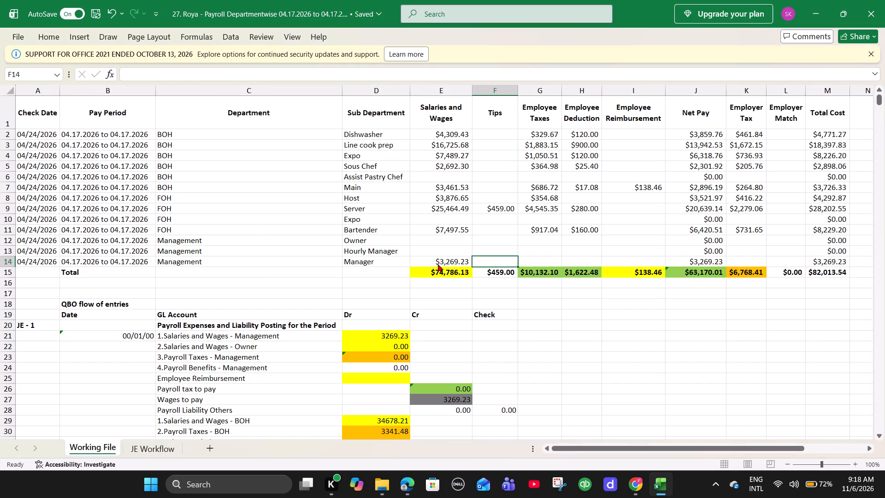
{"action": "key", "text": "alt+Tab"}
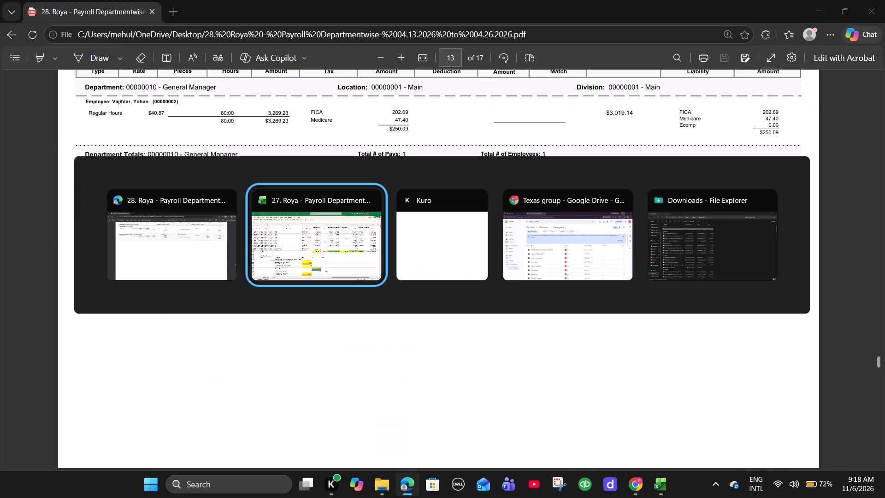
{"action": "key", "text": "Right"}
{"action": "key", "text": "equal"}
{"action": "type", "text": "250.09"}
{"action": "key", "text": "Right"}
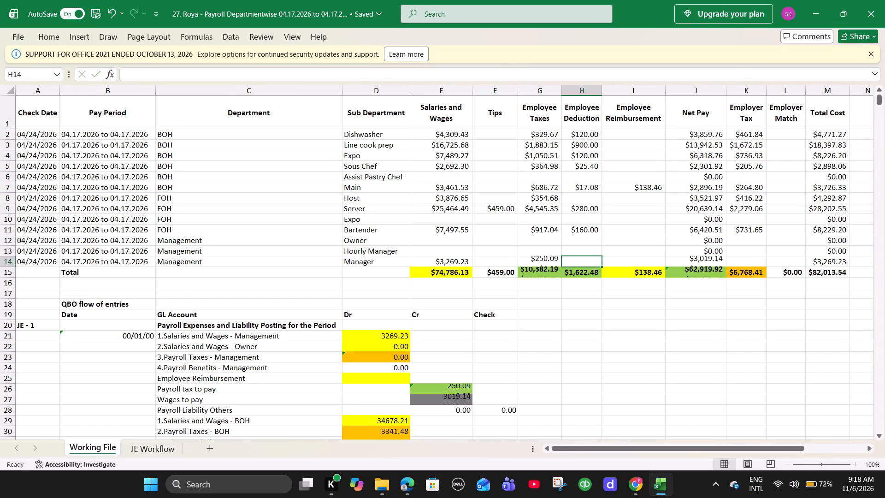
Check the General Manager deductions and employer liability in the PDF and enter 250.09 as Employer Tax in Excel's Manager row.
{"action": "key", "text": "alt+Tab"}
{"action": "key", "text": "alt+Tab"}
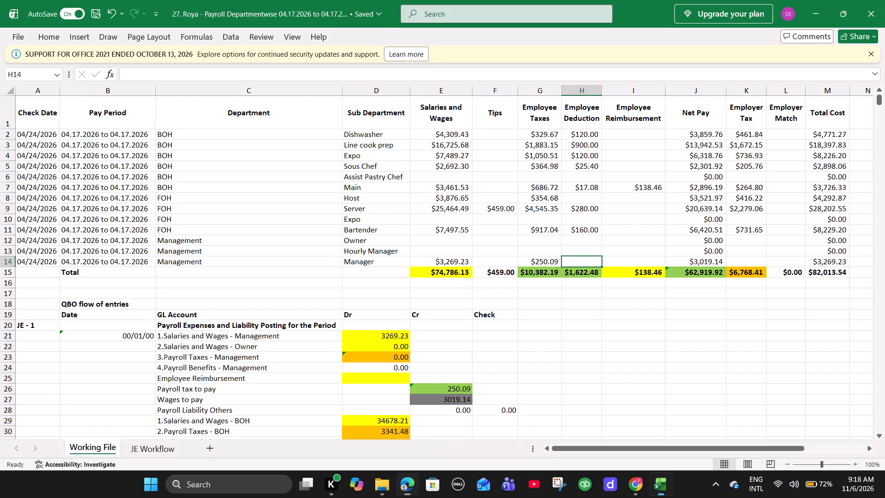
{"action": "key", "text": "Right"}
{"action": "key", "text": "Right"}
{"action": "key", "text": "Right"}
{"action": "key", "text": "alt+Tab"}
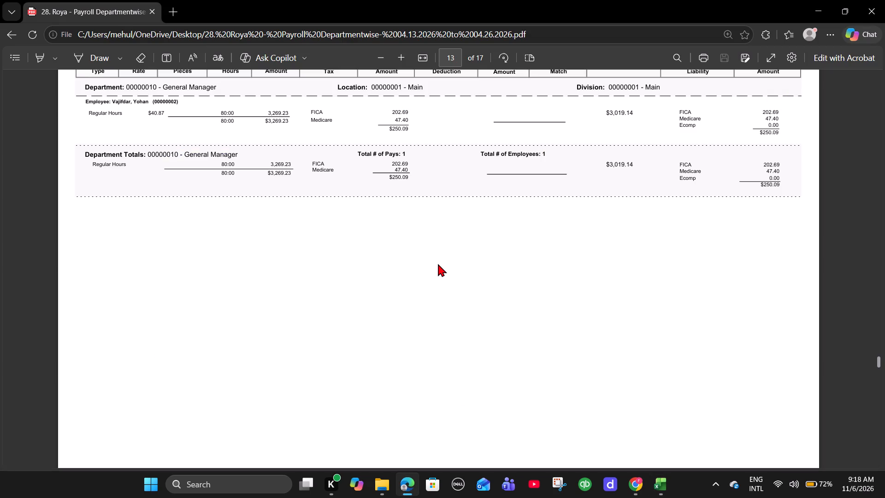
{"action": "key", "text": "alt+Tab"}
{"action": "type", "text": "250.09"}
{"action": "key", "text": "Right"}
Find the Officer department totals in the PDF and enter 2692.30 as Salaries and Wages in Excel's Management Owner row.
{"action": "key", "text": "alt+Tab"}
{"action": "scroll", "coordinate": [385, 264], "scroll_direction": "down", "scroll_amount": 8}
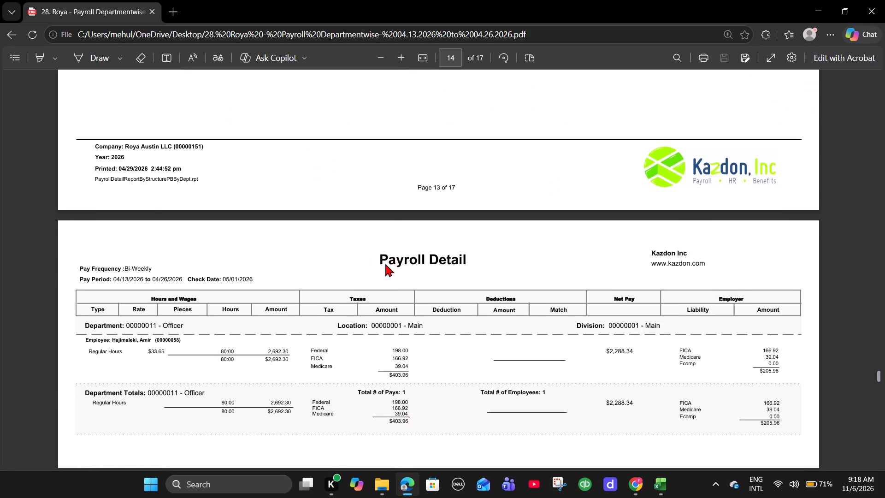
{"action": "scroll", "coordinate": [385, 264], "scroll_direction": "down", "scroll_amount": 1}
{"action": "key", "text": "alt+Tab"}
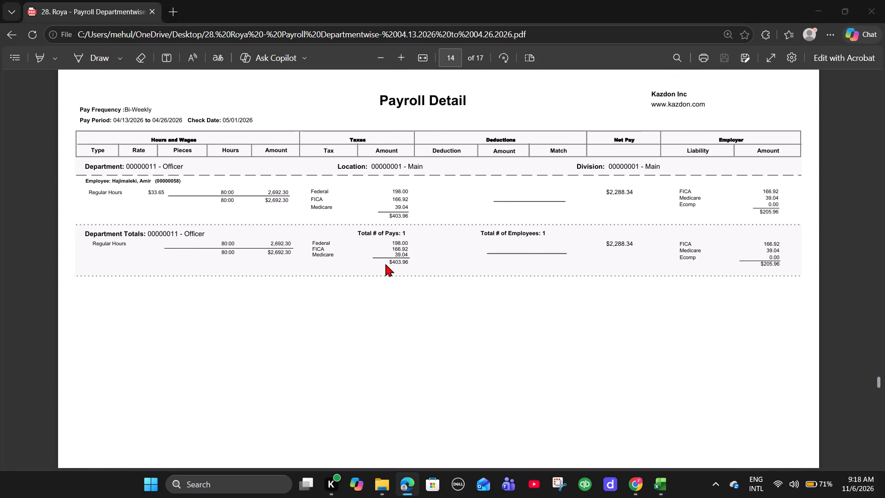
{"action": "left_click", "coordinate": [421, 238]}
{"action": "key", "text": "alt+Tab"}
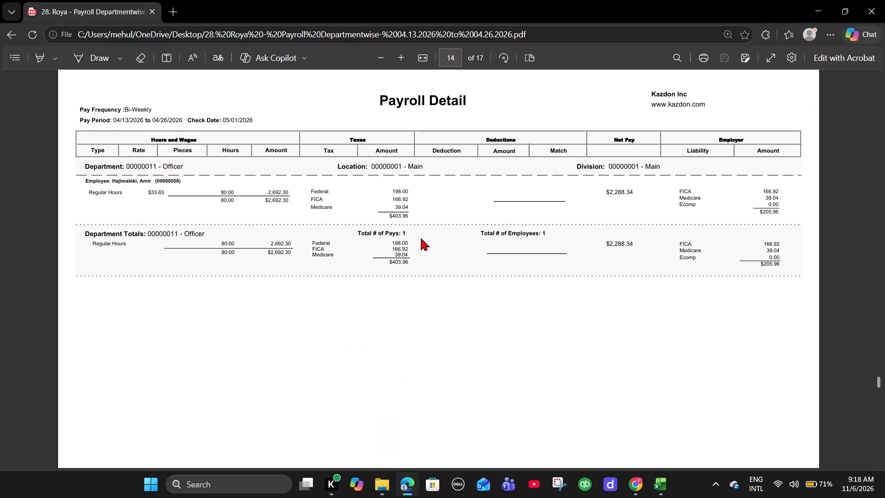
{"action": "key", "text": "alt+Tab"}
{"action": "type", "text": "2692.30"}
{"action": "key", "text": "Right"}
Check the Officer tax total in the PDF and enter 403.96 as Employee Taxes in Excel's Owner row.
{"action": "key", "text": "alt+Tab"}
{"action": "key", "text": "alt+Tab"}
{"action": "key", "text": "Right"}
{"action": "type", "text": "403.96"}
{"action": "key", "text": "Right"}
Check the Officer deductions and employer liability in the PDF and enter 205.96 as Employer Tax in Excel's Owner row.
{"action": "key", "text": "alt+Tab"}
{"action": "key", "text": "alt+Tab"}
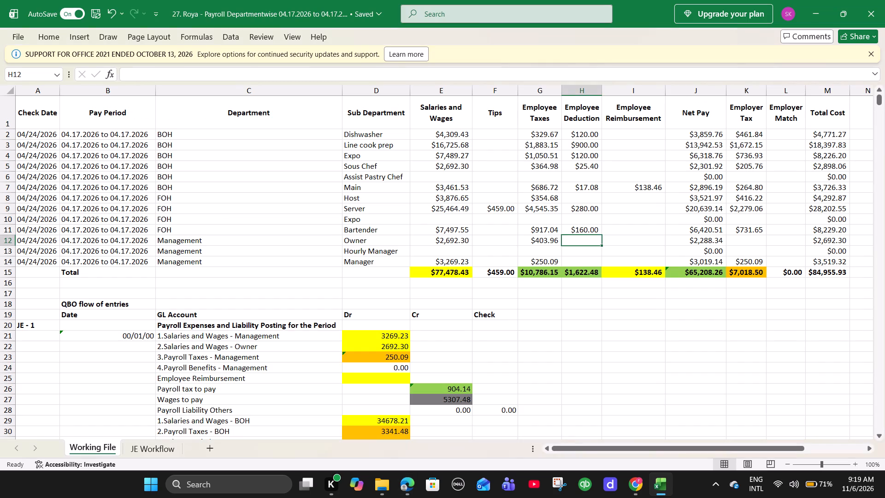
{"action": "key", "text": "Right"}
{"action": "key", "text": "Right"}
{"action": "key", "text": "Right"}
{"action": "key", "text": "alt+Tab"}
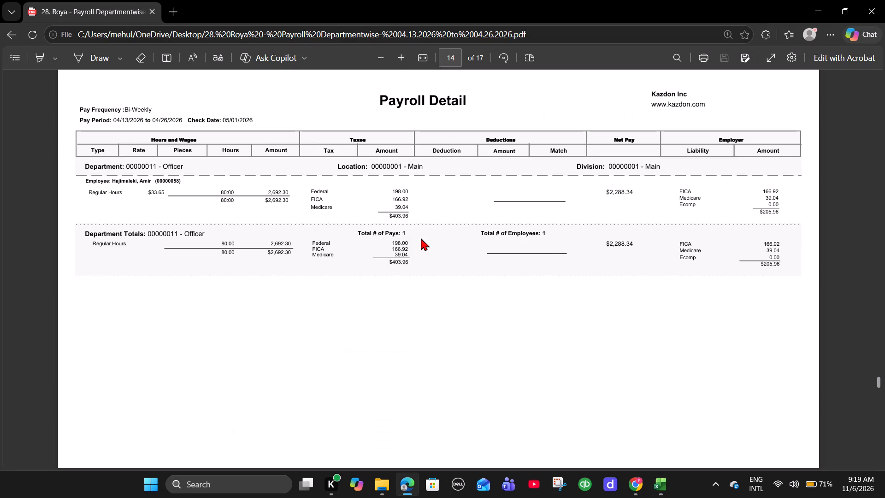
{"action": "key", "text": "alt+Tab"}
{"action": "type", "text": "205.96"}
{"action": "key", "text": "Right"}
Find the Manager department totals in the PDF and add 3134.61 to Salaries and Wages in Excel's Manager row, giving =3269.23+3134.61.
{"action": "key", "text": "alt+Tab"}
{"action": "scroll", "coordinate": [421, 238], "scroll_direction": "down", "scroll_amount": 5}
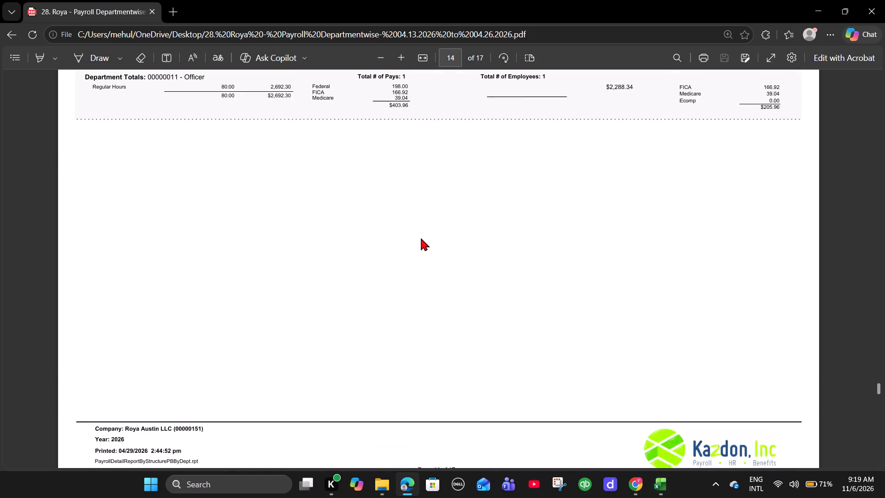
{"action": "scroll", "coordinate": [421, 238], "scroll_direction": "down", "scroll_amount": 7}
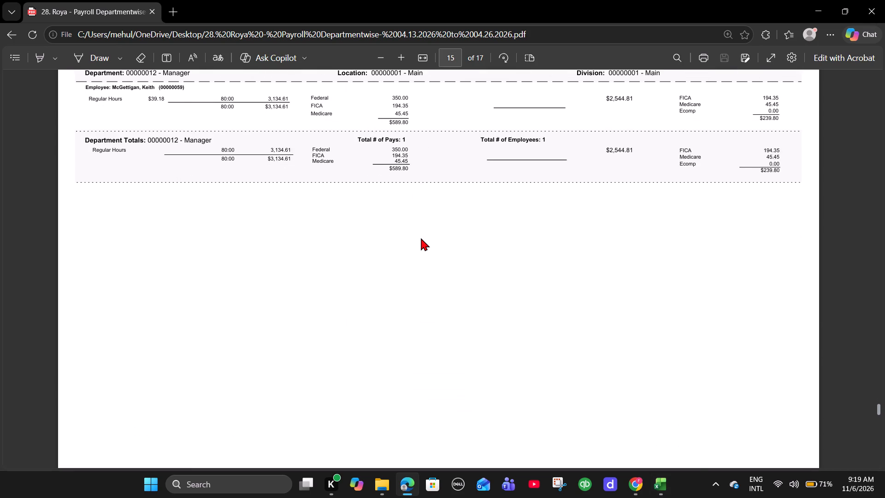
{"action": "scroll", "coordinate": [421, 238], "scroll_direction": "down", "scroll_amount": 1}
{"action": "scroll", "coordinate": [421, 238], "scroll_direction": "up", "scroll_amount": 1}
{"action": "key", "text": "alt+Tab"}
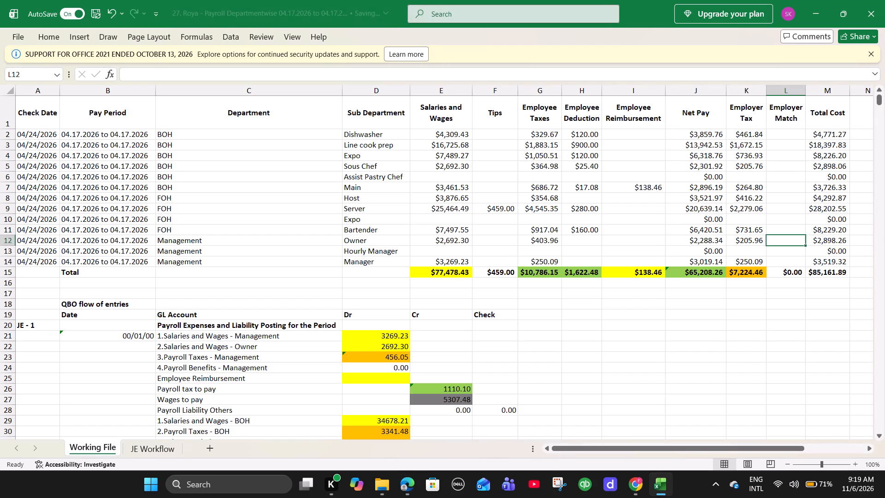
{"action": "left_click", "coordinate": [421, 262]}
{"action": "left_click", "coordinate": [174, 78]}
{"action": "key", "text": "plus"}
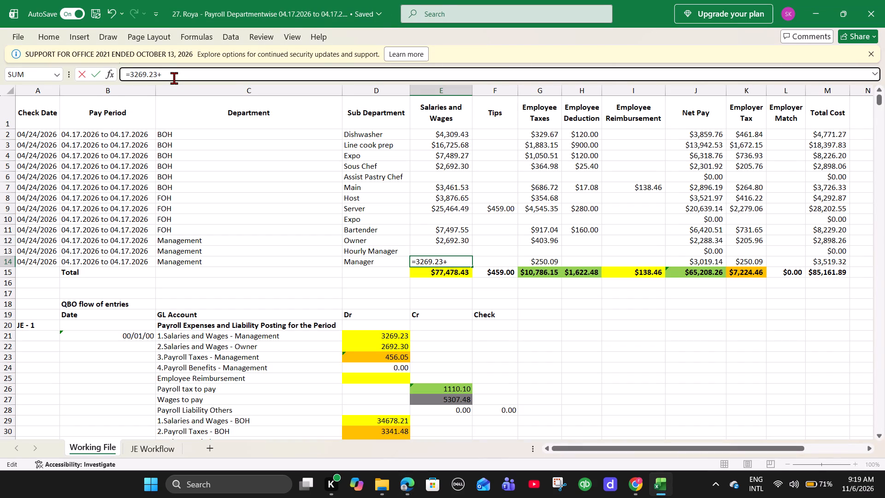
{"action": "key", "text": "alt+Tab"}
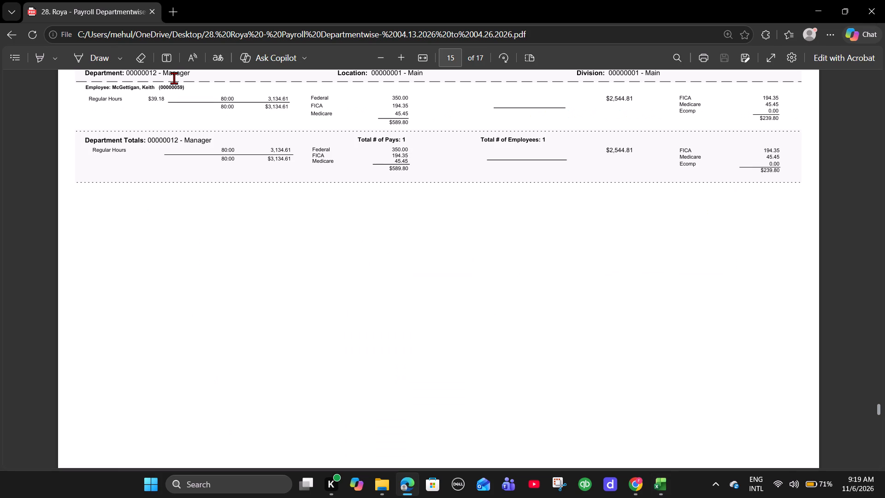
{"action": "key", "text": "alt+Tab"}
{"action": "type", "text": "3134.61"}
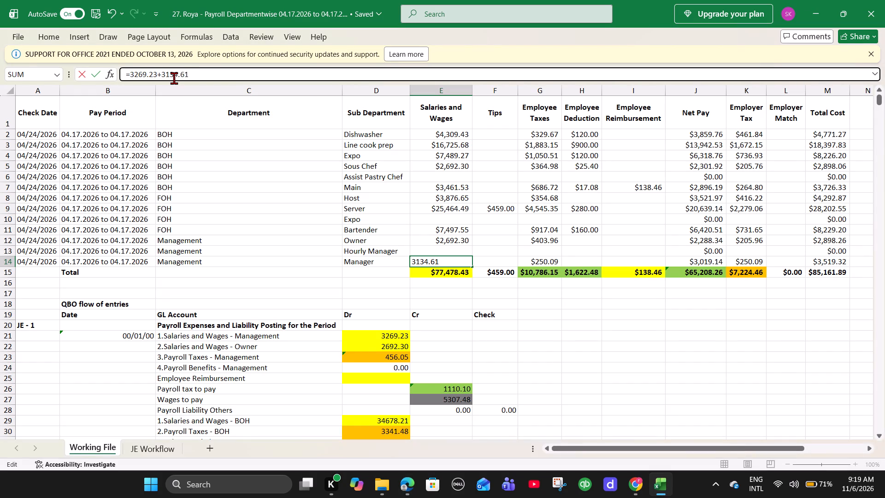
{"action": "key", "text": "Return"}
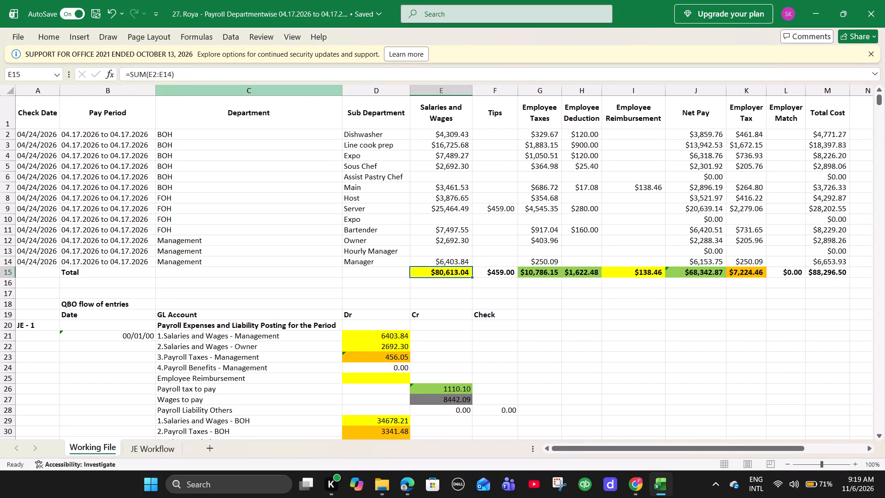
Check the Manager department's tax total in the PDF and add 589.80 to Employee Taxes in Excel's Manager row.
{"action": "left_click", "coordinate": [437, 261]}
{"action": "left_click", "coordinate": [529, 262]}
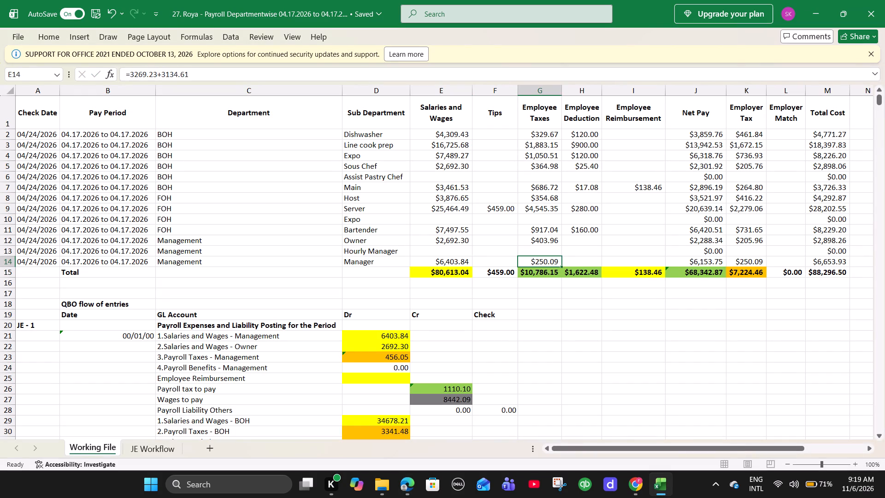
{"action": "left_click", "coordinate": [182, 78]}
{"action": "key", "text": "plus"}
{"action": "key", "text": "alt+Tab"}
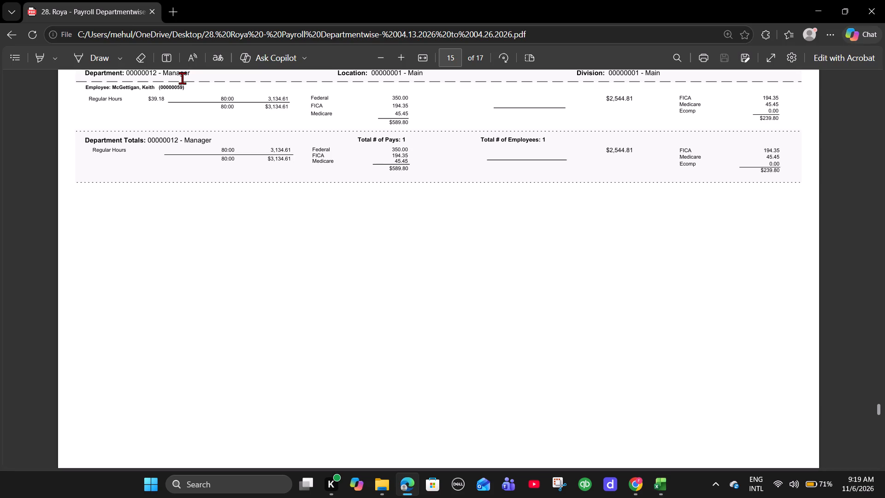
{"action": "key", "text": "alt+Tab"}
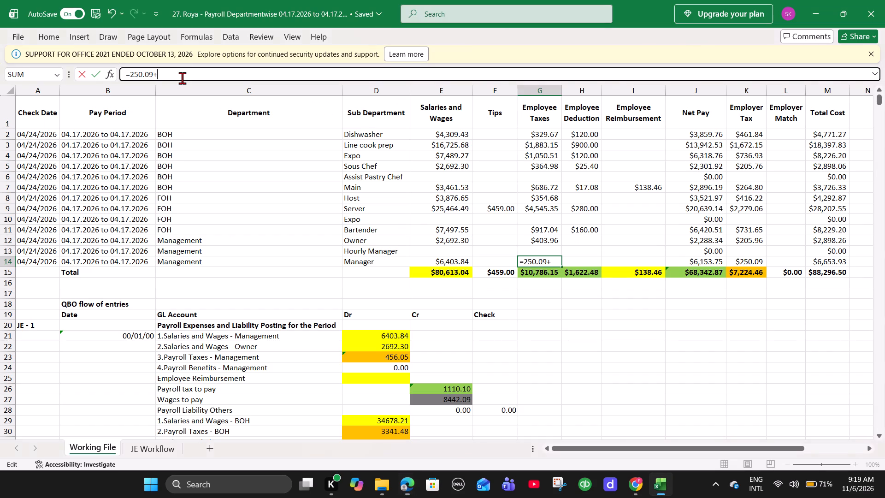
{"action": "type", "text": "589.80"}
{"action": "key", "text": "Return"}
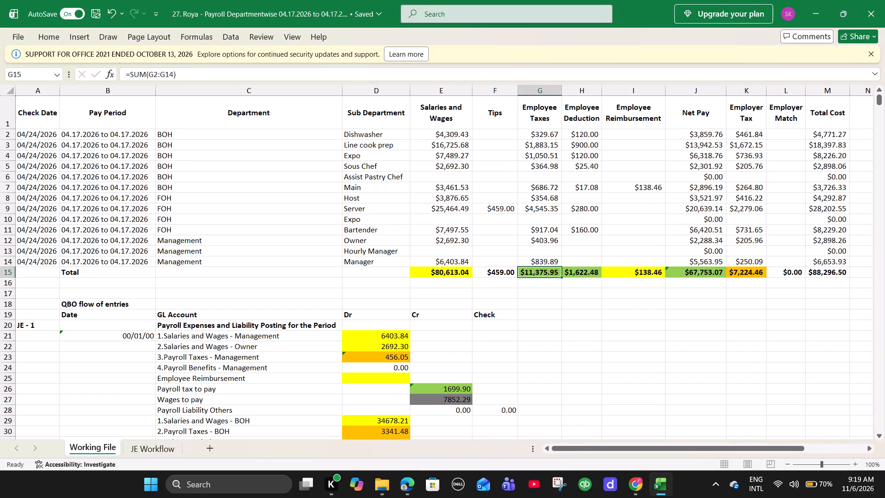
Check the Manager department's employer liability in the PDF and make Employer Tax in Excel's Manager row =250.09+239.80.
{"action": "left_click", "coordinate": [525, 258]}
{"action": "key", "text": "alt+Tab"}
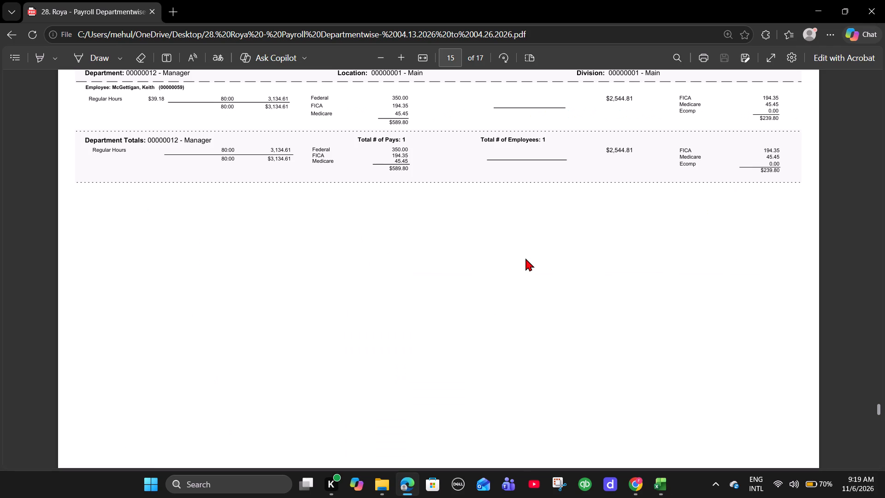
{"action": "key", "text": "alt+Tab"}
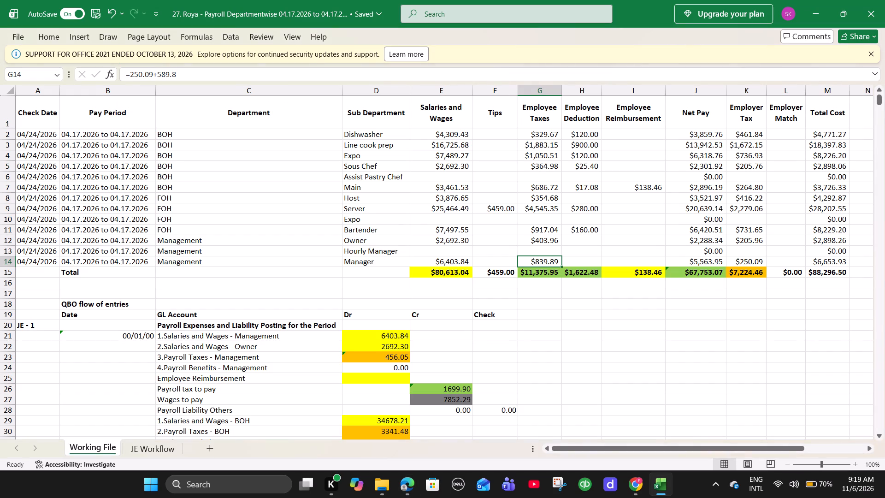
{"action": "left_click", "coordinate": [765, 259]}
{"action": "left_click", "coordinate": [213, 74]}
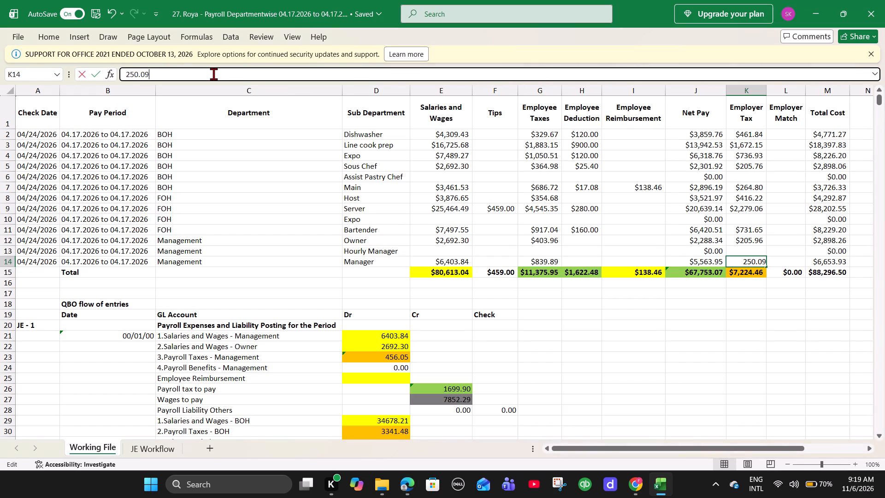
{"action": "key", "text": "Left"}
{"action": "key", "text": "Left"}
{"action": "key", "text": "Left"}
{"action": "key", "text": "Left"}
{"action": "key", "text": "Left"}
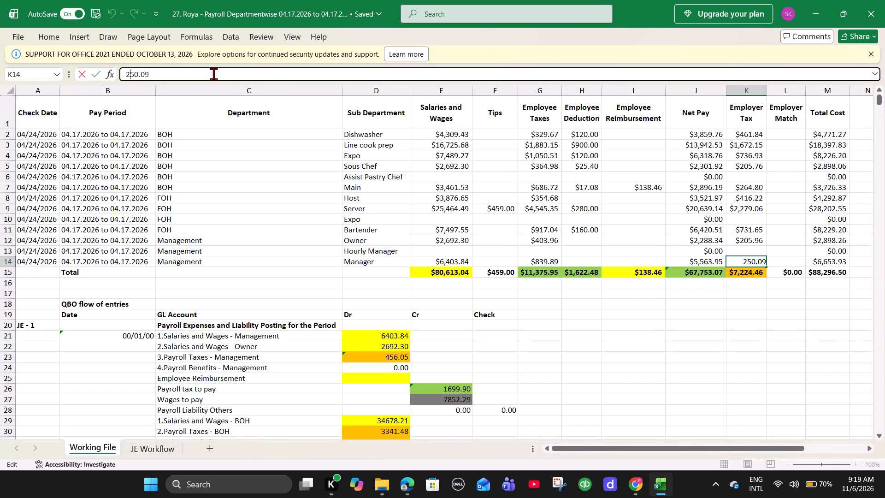
{"action": "key", "text": "Left"}
{"action": "key", "text": "equal"}
{"action": "key", "text": "Right"}
{"action": "key", "text": "Right"}
{"action": "key", "text": "Right"}
{"action": "key", "text": "Right"}
{"action": "key", "text": "Right"}
{"action": "key", "text": "Right"}
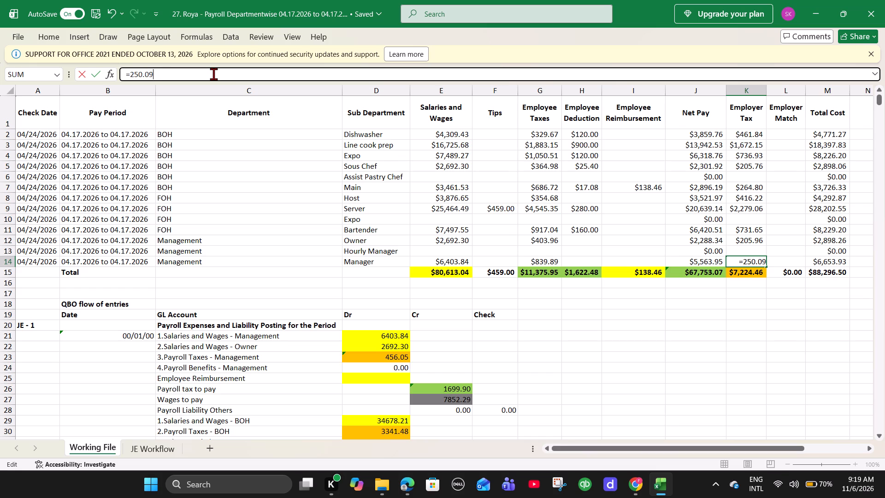
{"action": "key", "text": "plus"}
{"action": "type", "text": "239.80"}
{"action": "key", "text": "Return"}
Find the Admin department totals in the PDF and add 2403.84 to Salaries and Wages in Excel's Manager row.
{"action": "key", "text": "alt+Tab"}
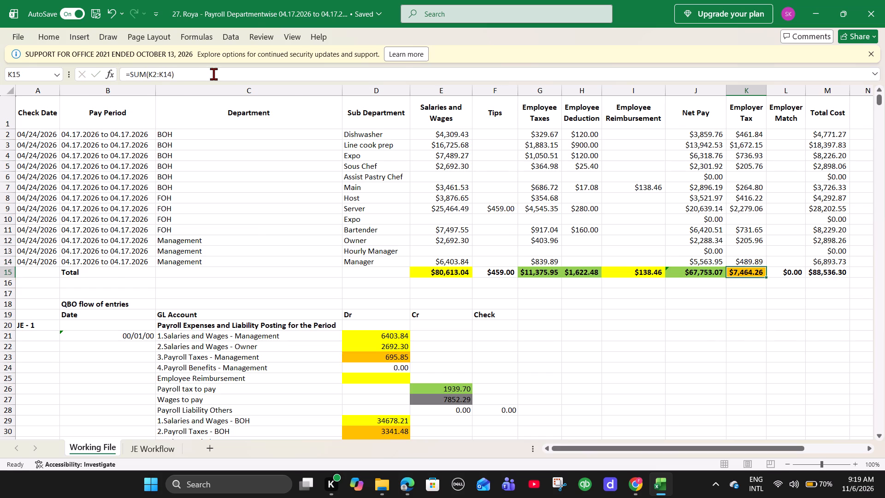
{"action": "key", "text": "alt+Tab"}
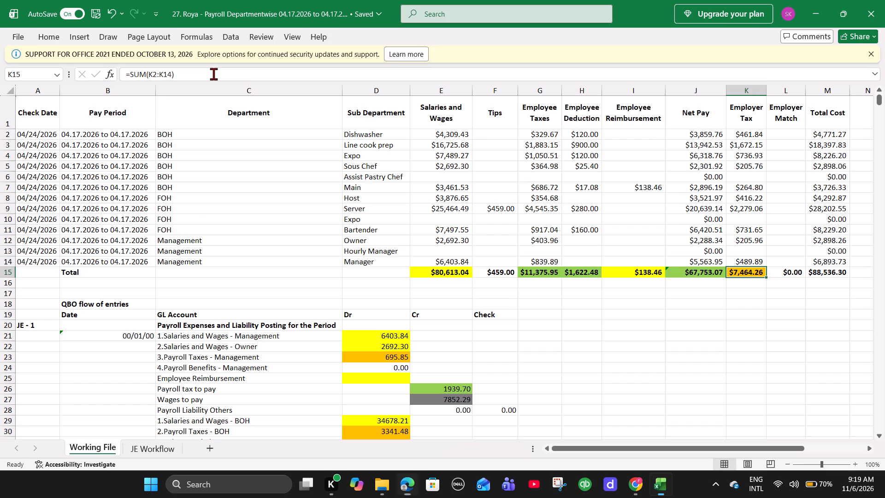
{"action": "key", "text": "alt+Tab"}
{"action": "scroll", "coordinate": [448, 239], "scroll_direction": "down", "scroll_amount": 6}
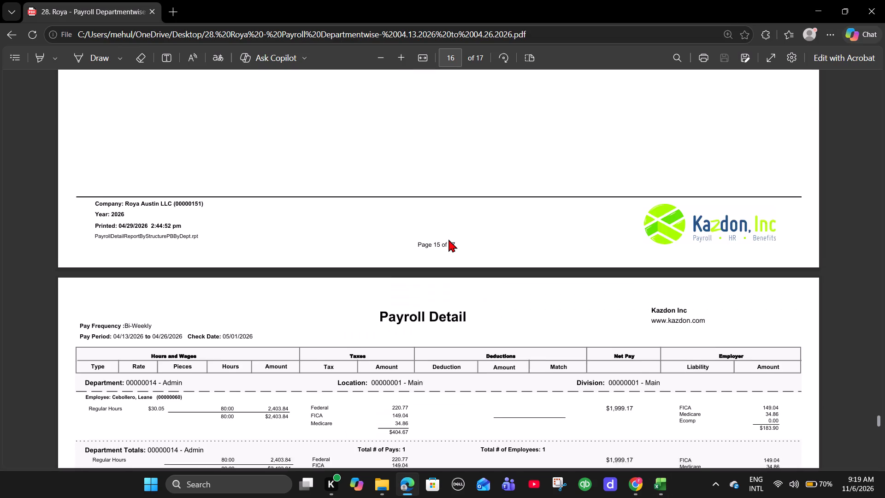
{"action": "scroll", "coordinate": [448, 239], "scroll_direction": "down", "scroll_amount": 5}
{"action": "scroll", "coordinate": [448, 239], "scroll_direction": "up", "scroll_amount": 1}
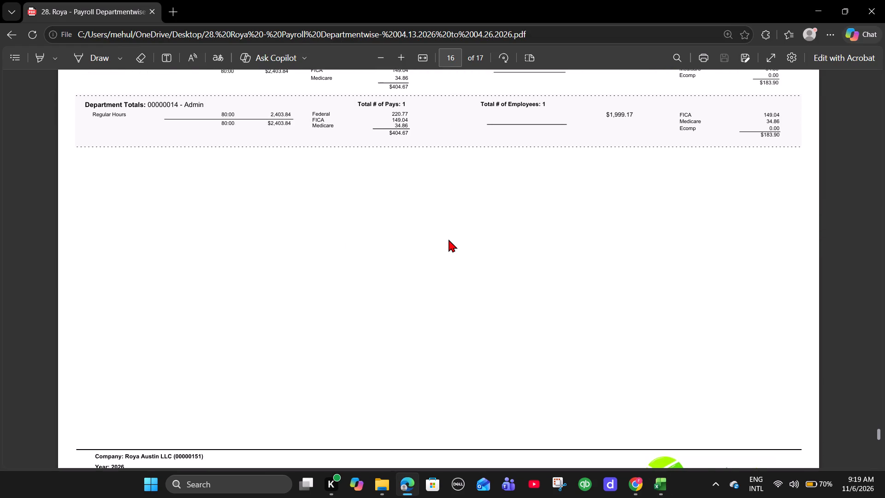
{"action": "key", "text": "alt+Tab"}
{"action": "left_click", "coordinate": [424, 262]}
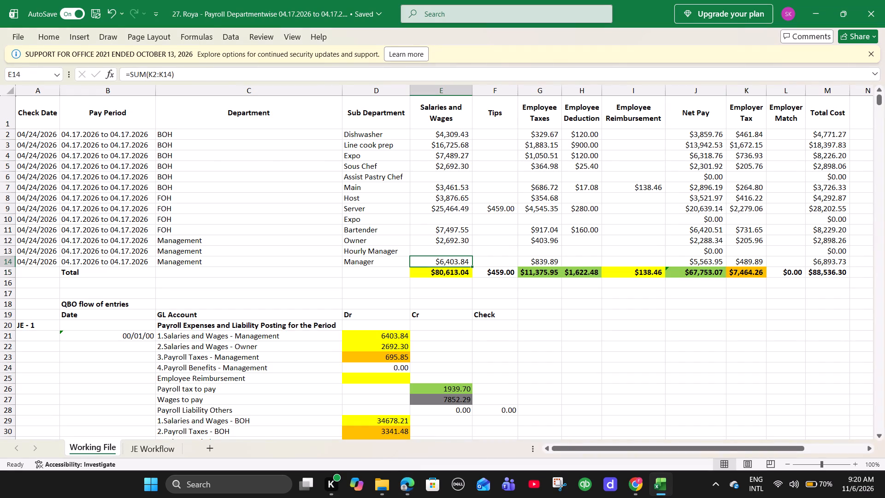
{"action": "left_click", "coordinate": [201, 76]}
{"action": "key", "text": "plus"}
{"action": "key", "text": "alt+Tab"}
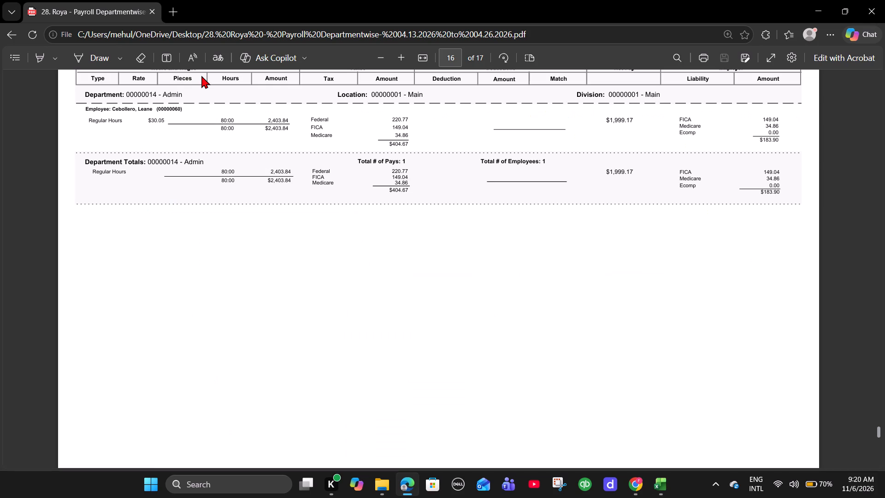
{"action": "key", "text": "alt+Tab"}
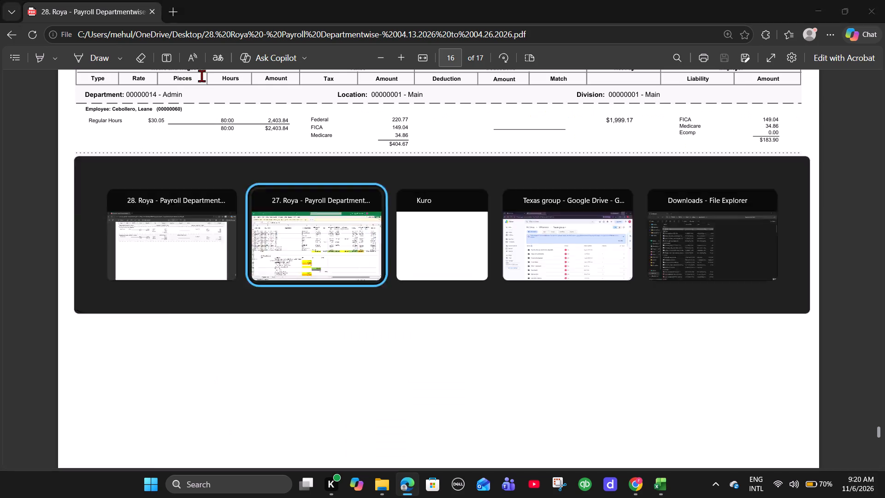
{"action": "type", "text": "2403.84"}
{"action": "key", "text": "Return"}
Check the Admin department's tax total in the PDF and add 404.67 to Employee Taxes in Excel's Manager row.
{"action": "key", "text": "alt+Tab"}
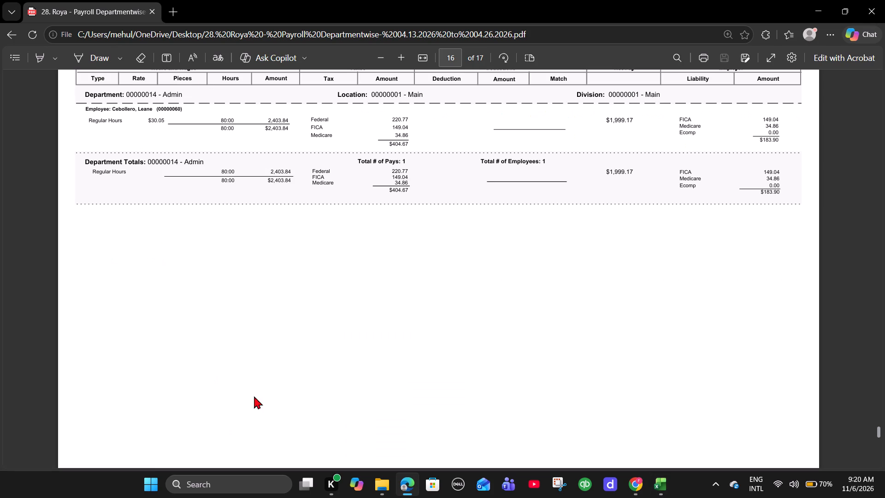
{"action": "key", "text": "alt+Tab"}
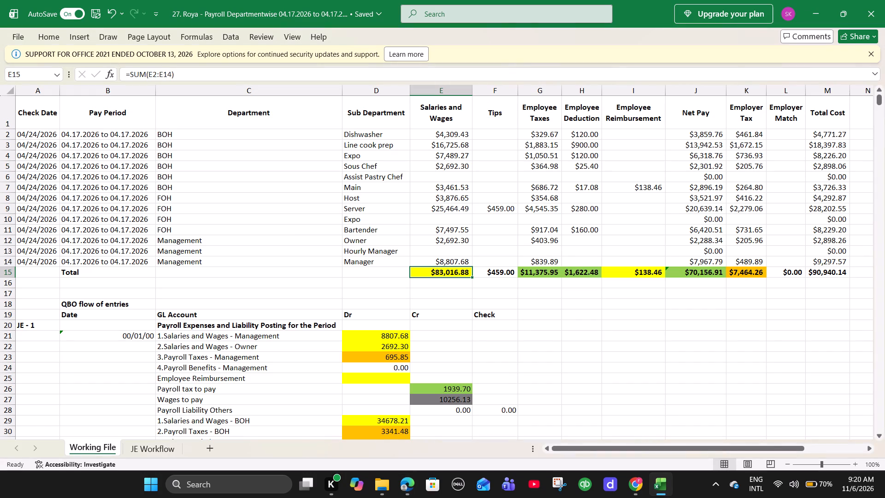
{"action": "left_click", "coordinate": [551, 262]}
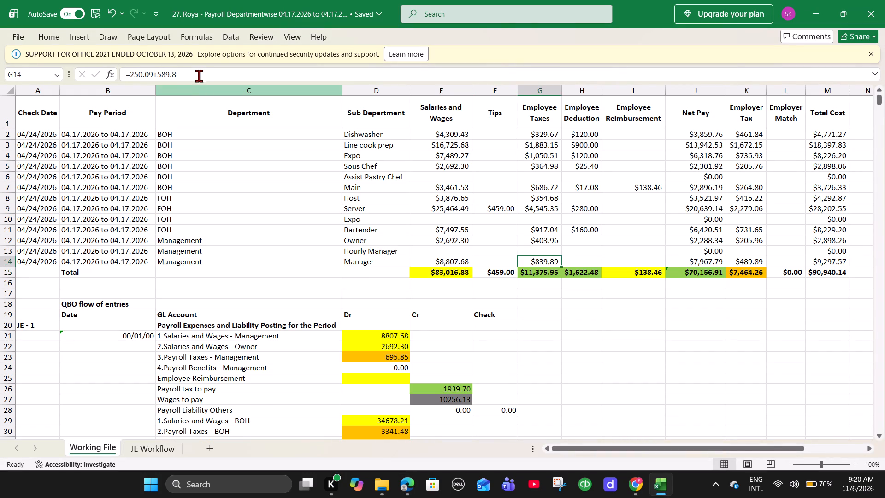
{"action": "left_click", "coordinate": [199, 75]}
{"action": "key", "text": "plus"}
{"action": "key", "text": "alt+Tab"}
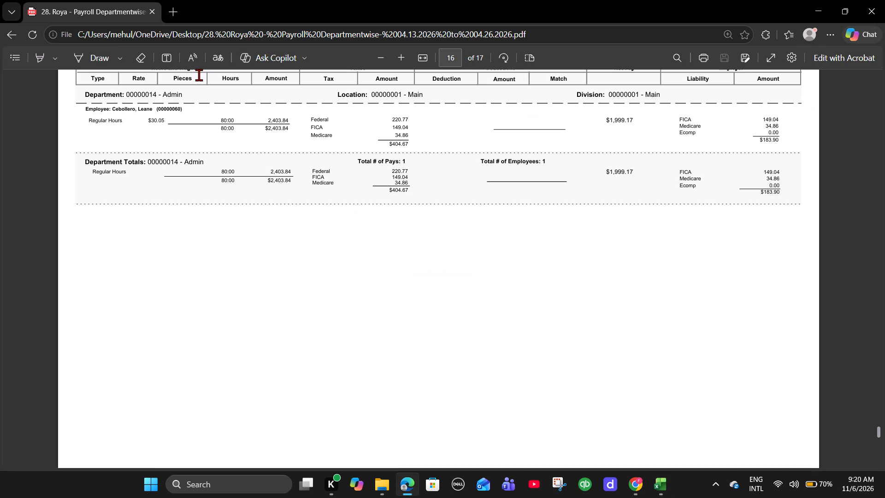
{"action": "key", "text": "alt+Tab"}
{"action": "type", "text": "404.67"}
{"action": "key", "text": "Return"}
Check the Admin department's employer liability in the PDF and add 183.90 to Employer Tax in Excel's Manager row.
{"action": "key", "text": "alt+Tab"}
{"action": "key", "text": "alt+Tab"}
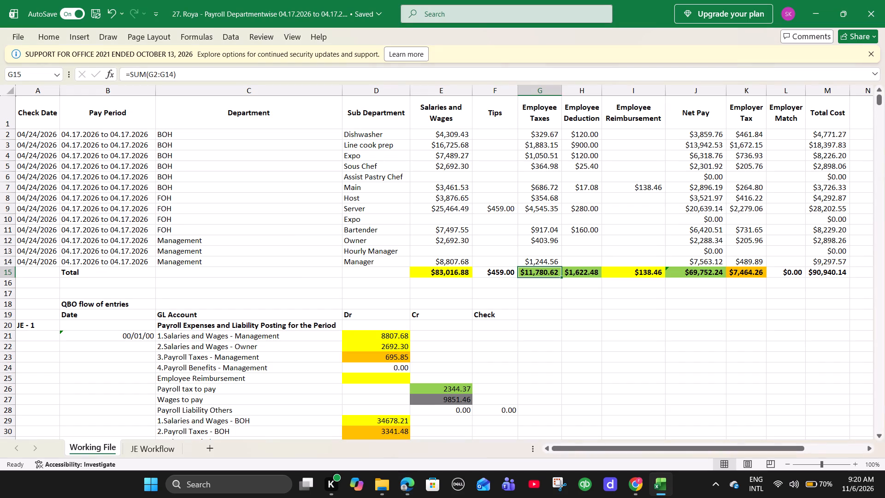
{"action": "left_click", "coordinate": [753, 261]}
{"action": "left_click", "coordinate": [185, 73]}
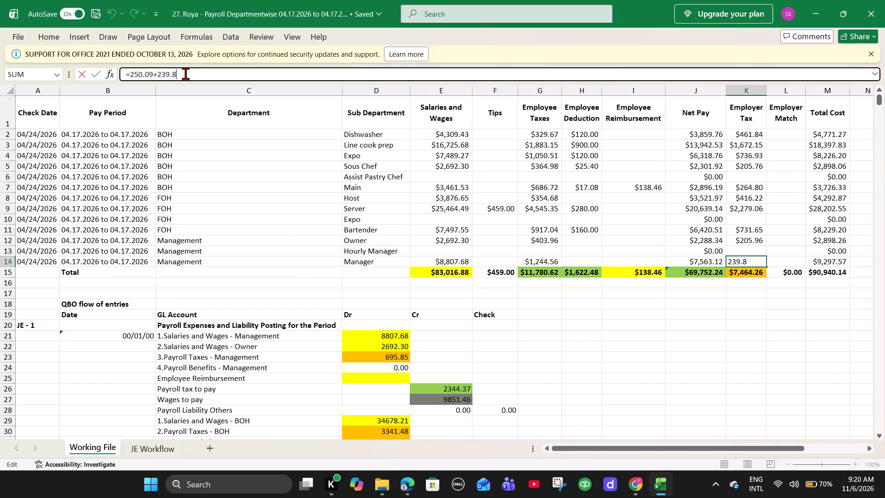
{"action": "type", "text": "+183.90"}
{"action": "key", "text": "Return"}
Compare the location totals on the PDF's last page with Excel's Total row, summing the Salaries and Wages and Tips totals together.
{"action": "key", "text": "alt+Tab"}
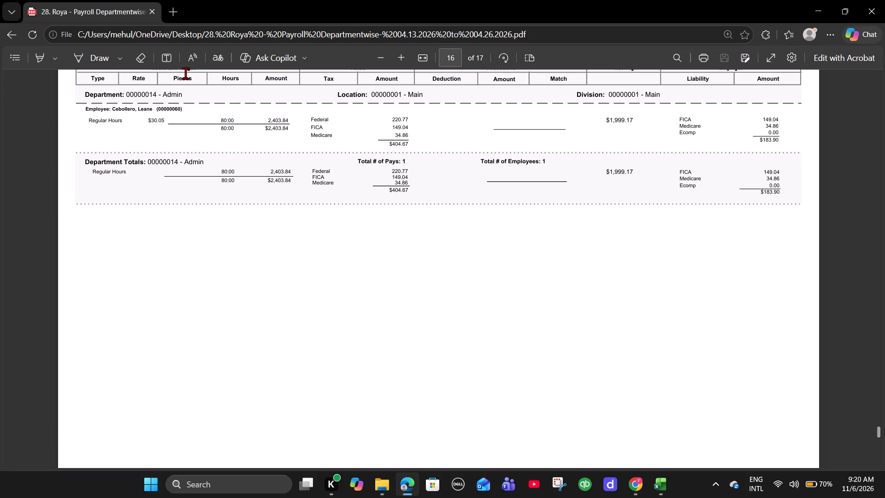
{"action": "scroll", "coordinate": [563, 249], "scroll_direction": "down", "scroll_amount": 9}
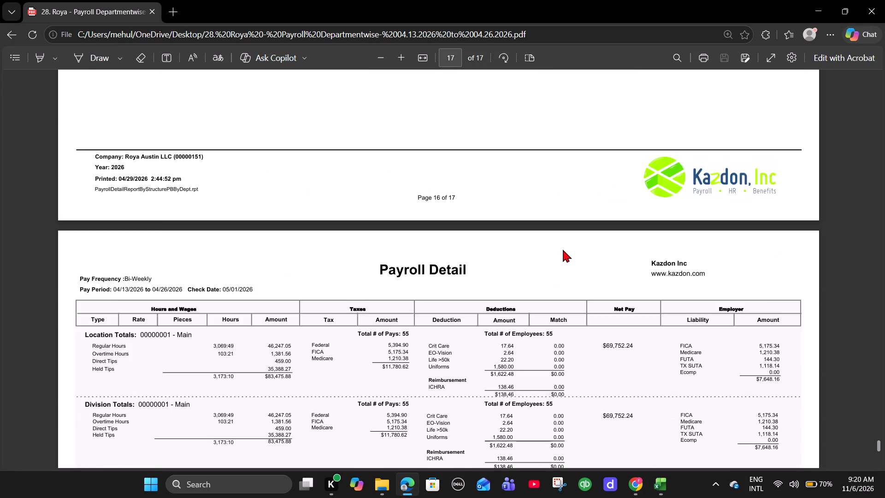
{"action": "scroll", "coordinate": [563, 249], "scroll_direction": "down", "scroll_amount": 1}
{"action": "scroll", "coordinate": [563, 249], "scroll_direction": "up", "scroll_amount": 1}
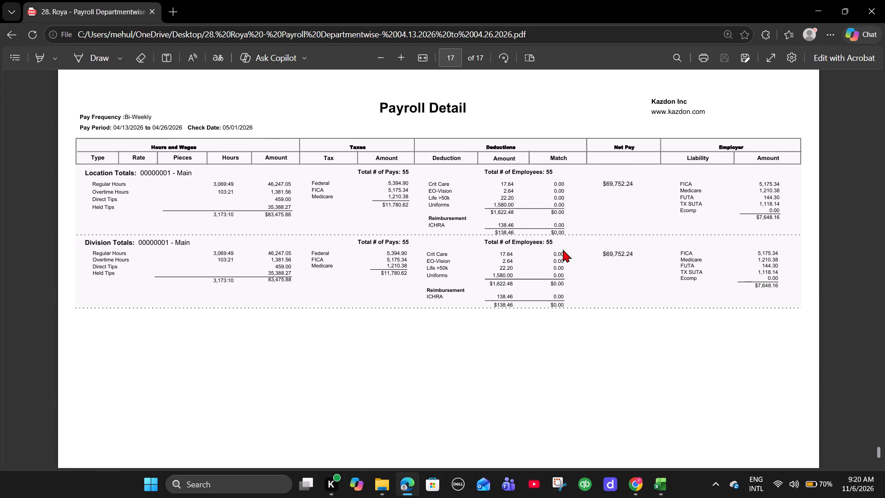
{"action": "key", "text": "alt+Tab"}
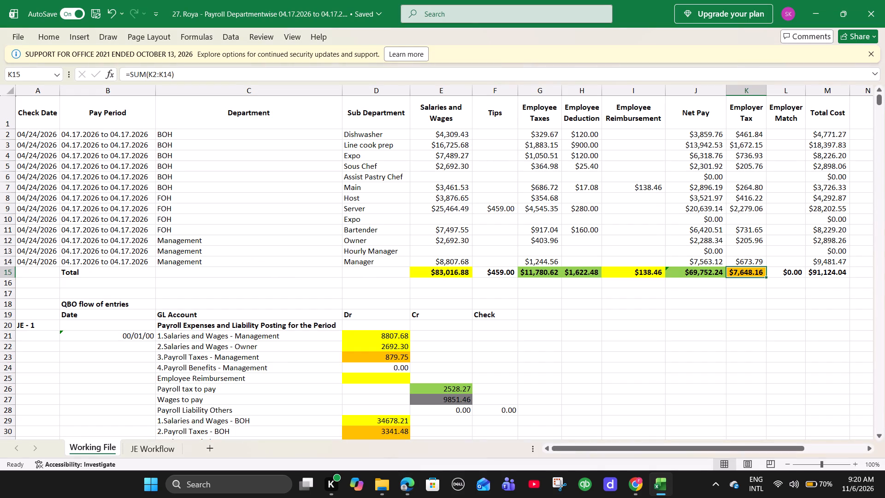
{"action": "left_click_drag", "start_coordinate": [434, 271], "coordinate": [479, 268]}
Examine the QBO flow of entries below the payroll table, including the journal entries' debit, credit and check amounts.
{"action": "scroll", "coordinate": [498, 340], "scroll_direction": "down", "scroll_amount": 3}
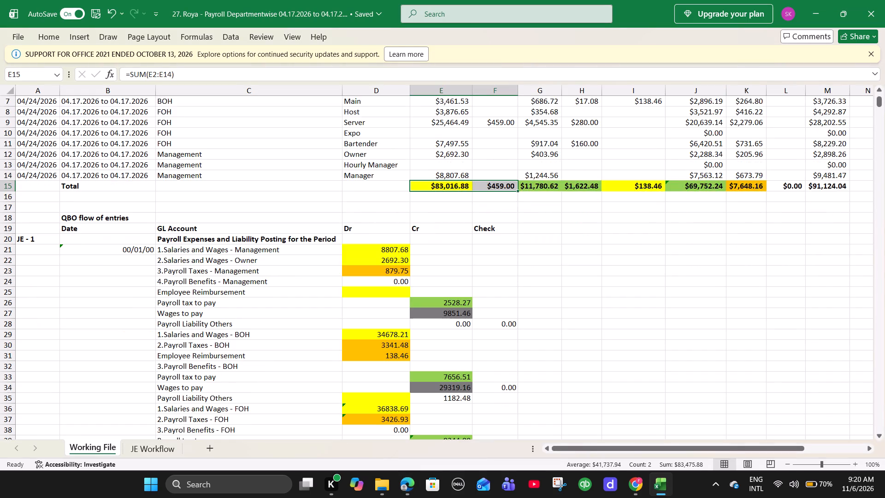
{"action": "scroll", "coordinate": [498, 340], "scroll_direction": "down", "scroll_amount": 3}
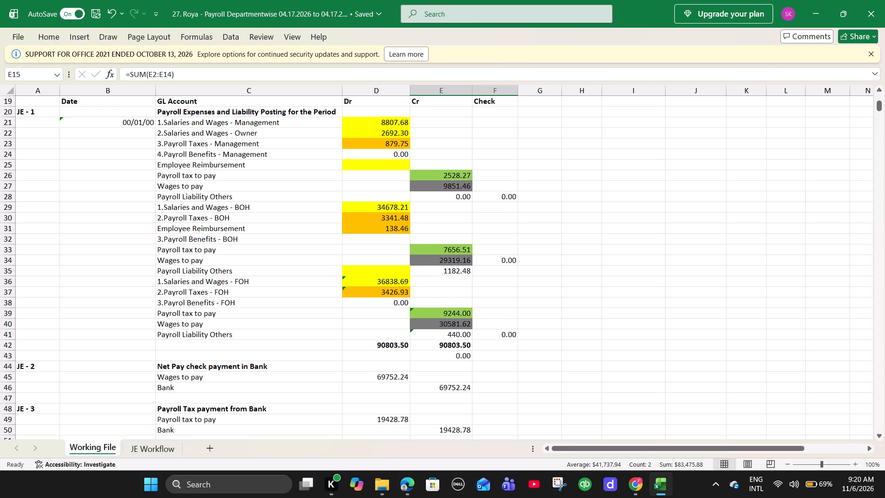
{"action": "scroll", "coordinate": [443, 332], "scroll_direction": "up", "scroll_amount": 16}
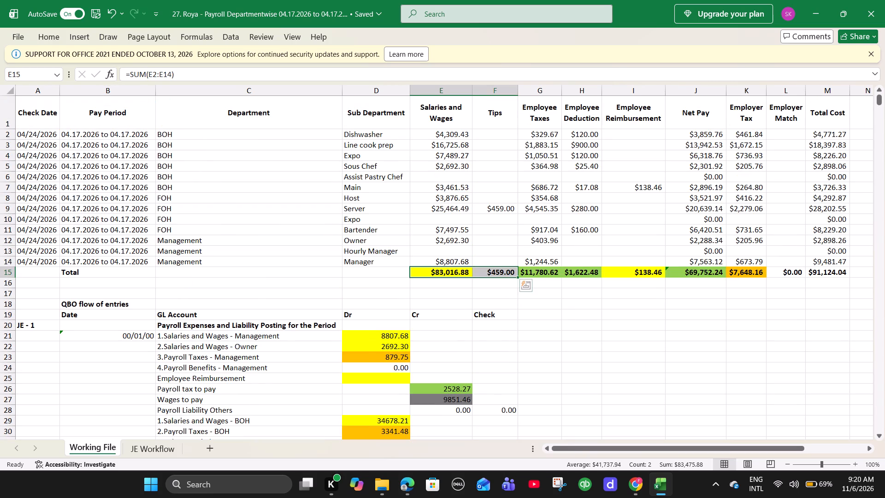
{"action": "scroll", "coordinate": [443, 332], "scroll_direction": "up", "scroll_amount": 3}
Save the payroll workbook.
{"action": "key", "text": "ctrl+s"}
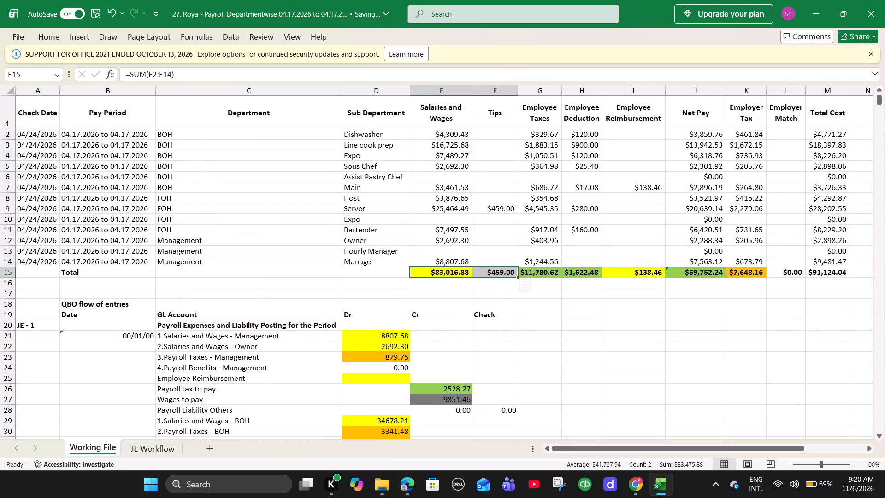